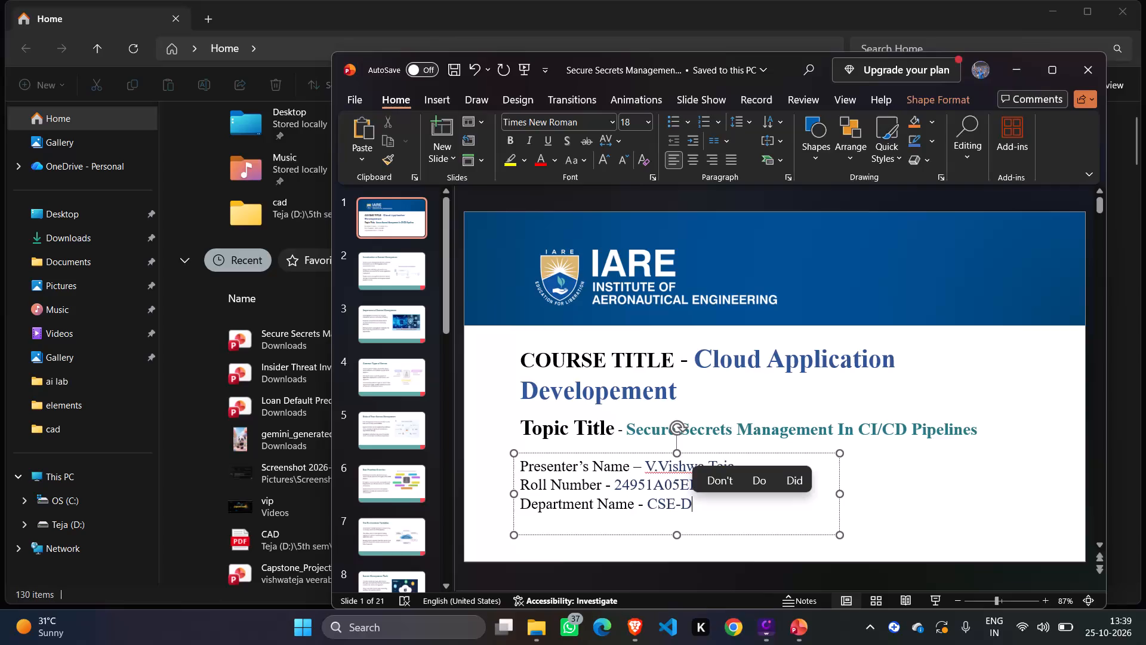
# Save the Secure Secrets Management In CI/CD Pipelines presentation and close it.
pyautogui.click(827, 354)
pyautogui.hotkey('ctrl', 'a')
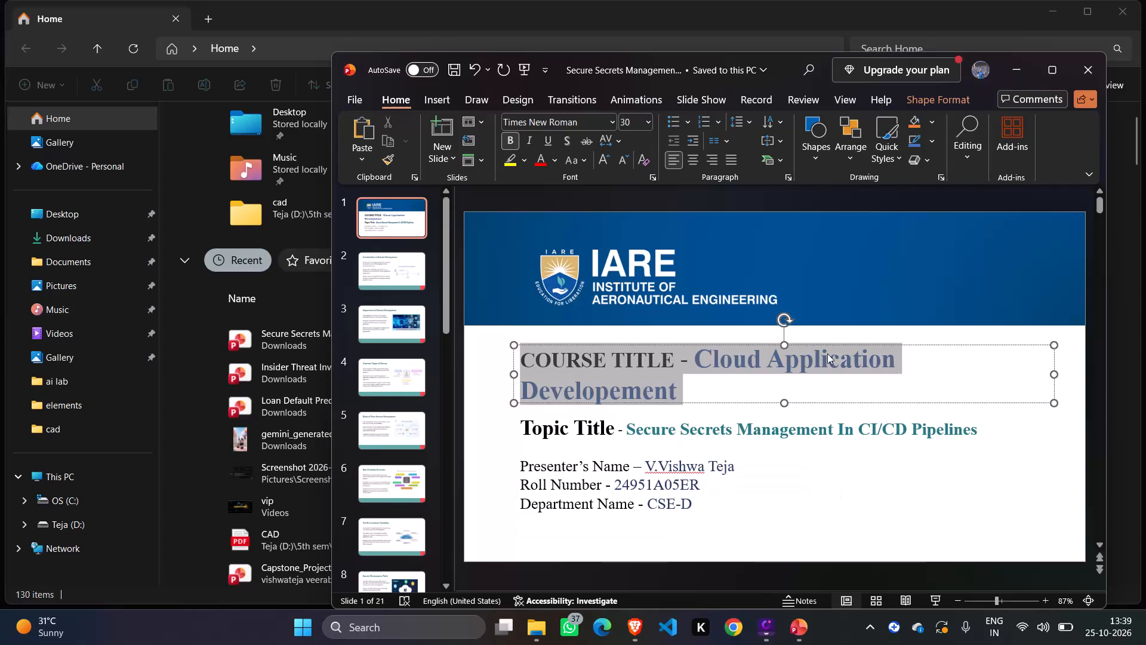
pyautogui.hotkey('ctrl', 's')
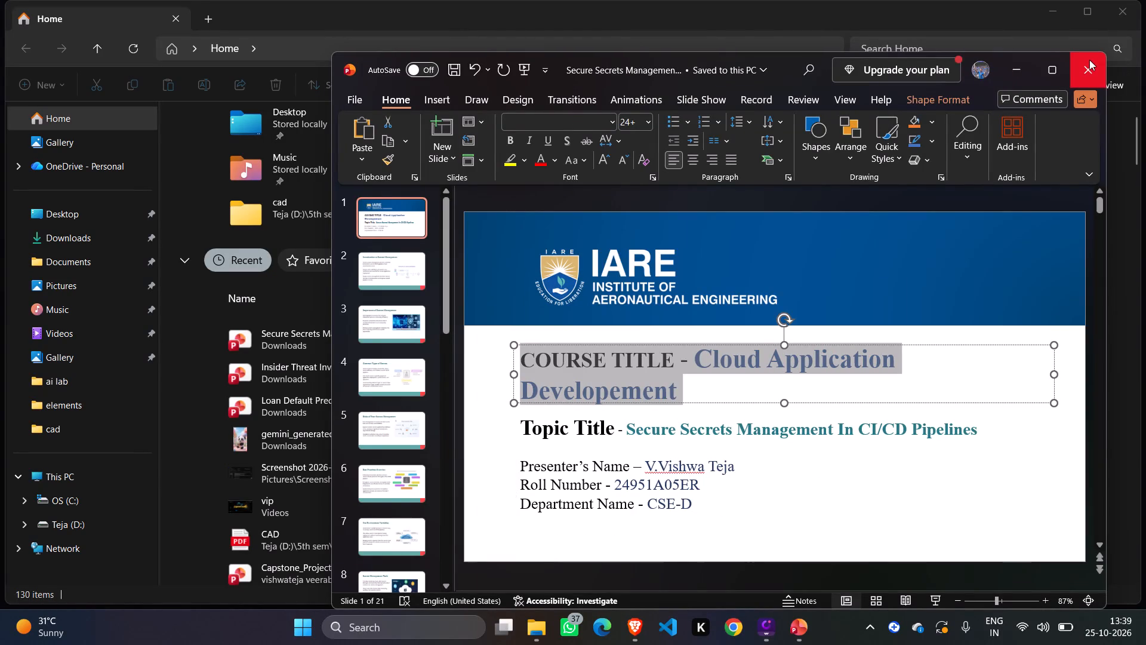
pyautogui.click(1089, 60)
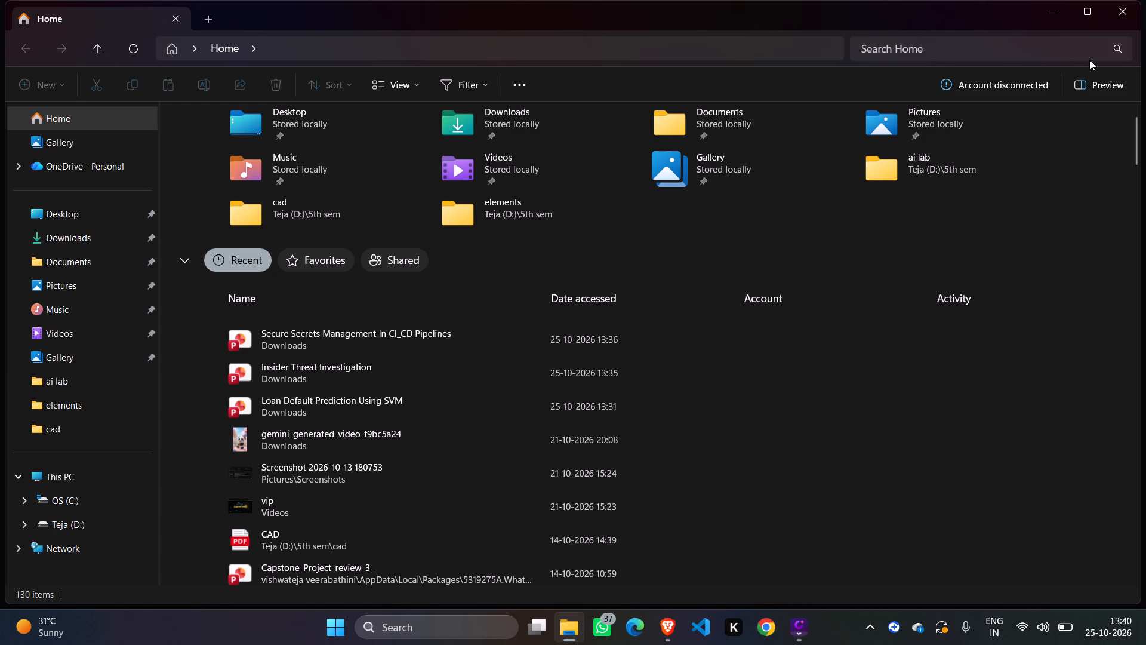
# Close the file browser window and the open Loan Default Prediction Using SVM video presentation project.
pyautogui.click(1108, 5)
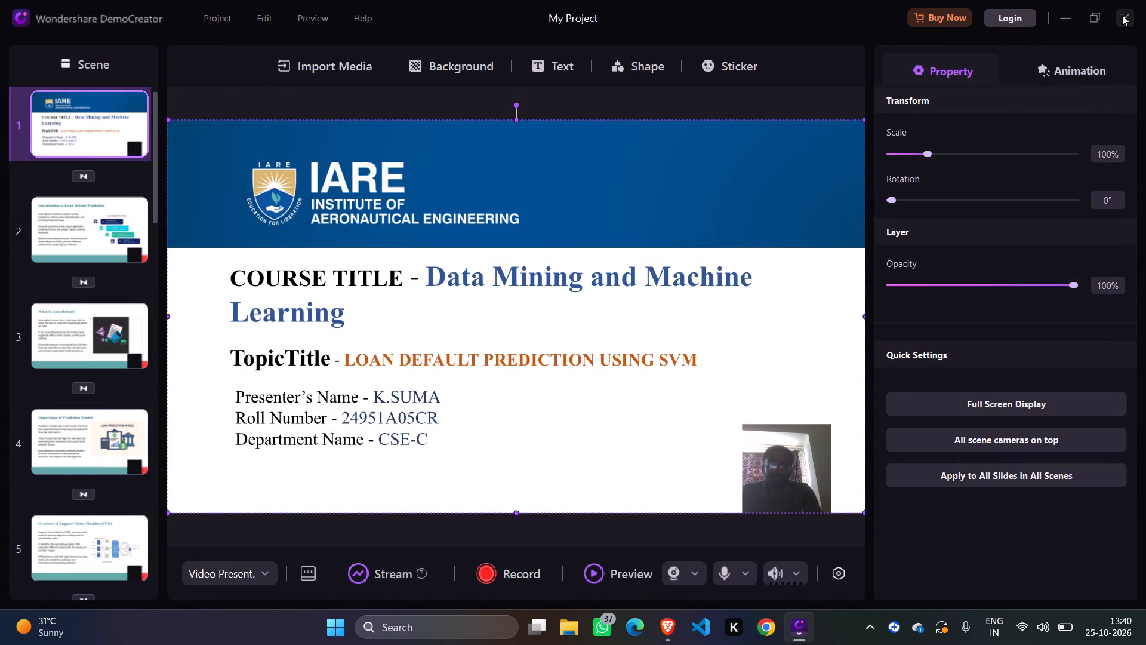
pyautogui.click(1126, 11)
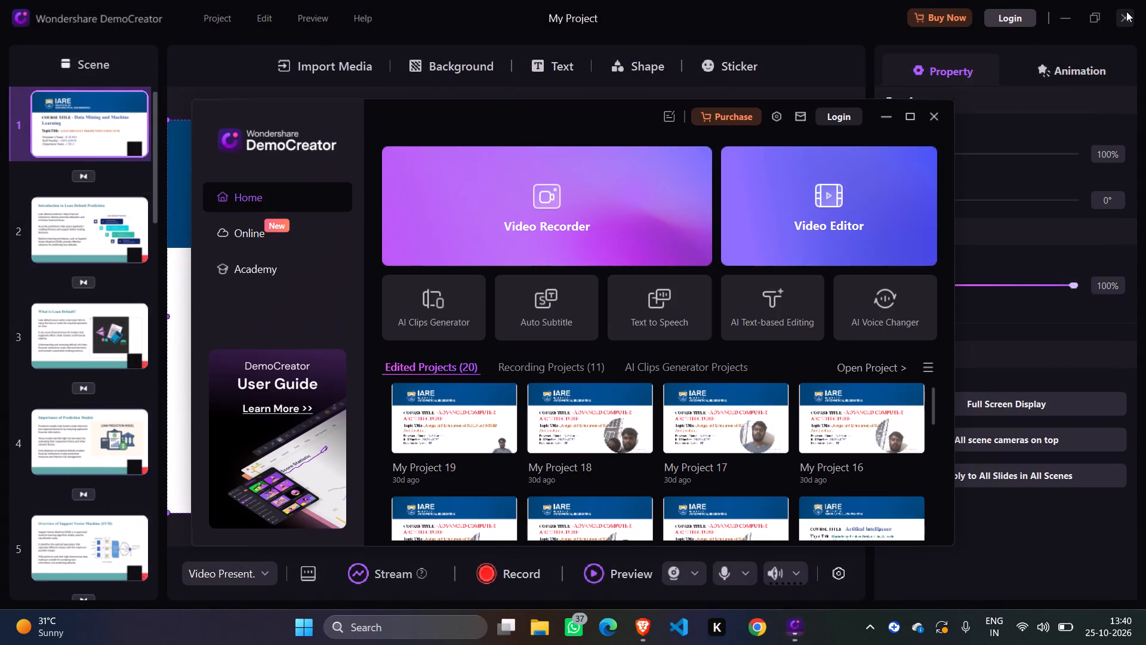
# Start a new Video Presentation recording with DemoCreator's Video Recorder.
pyautogui.click(581, 215)
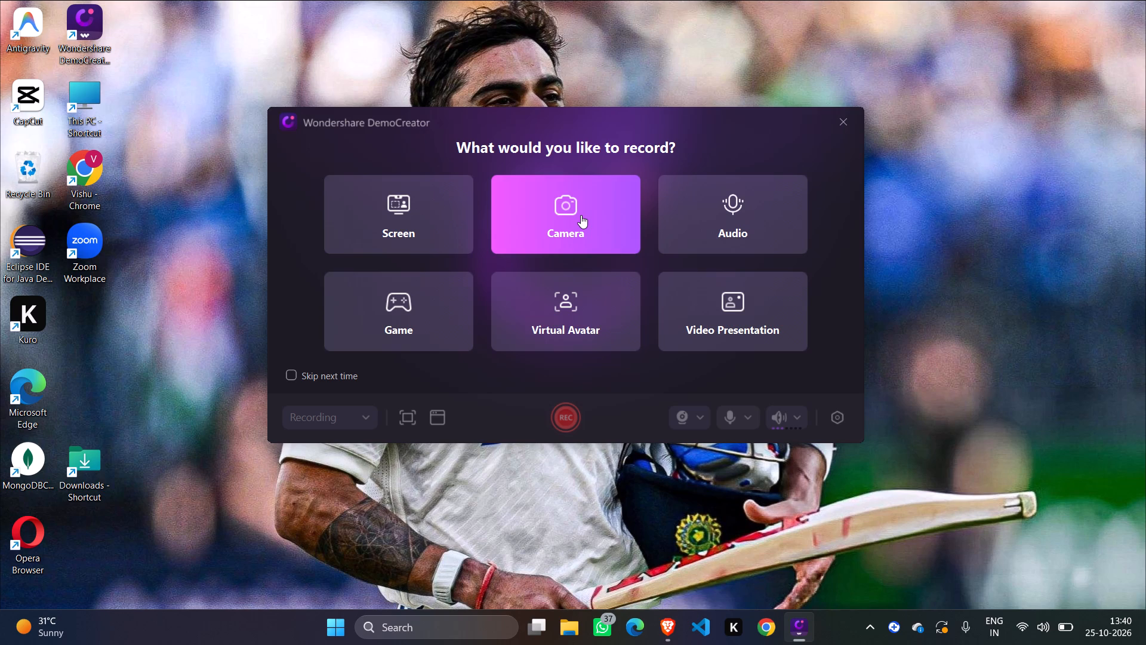
pyautogui.click(748, 291)
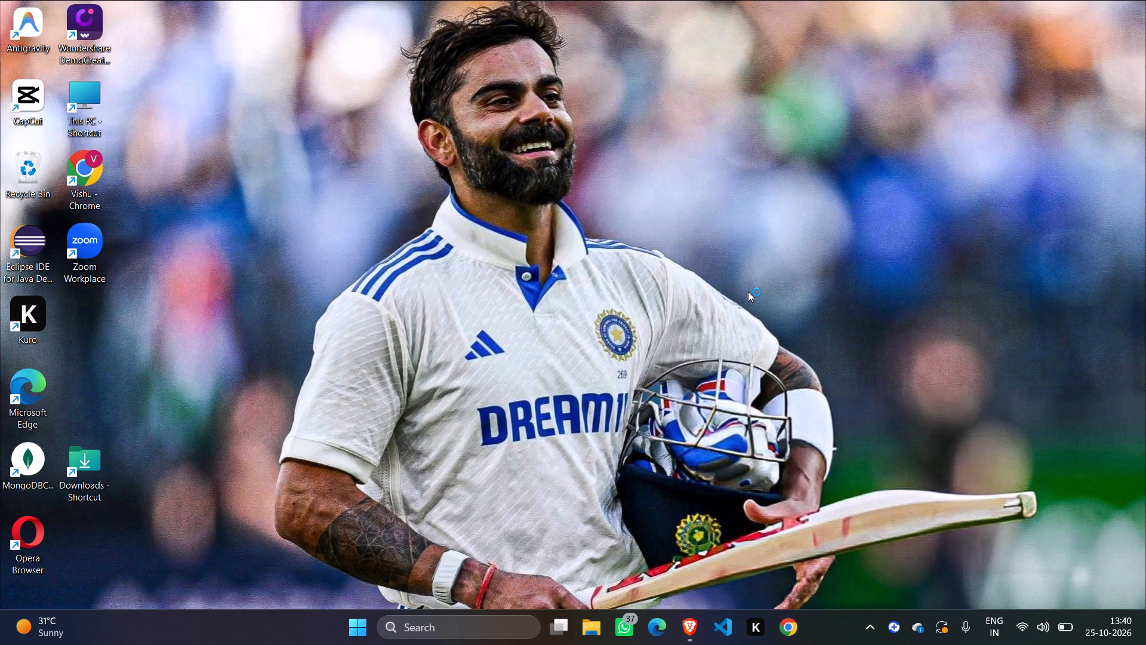
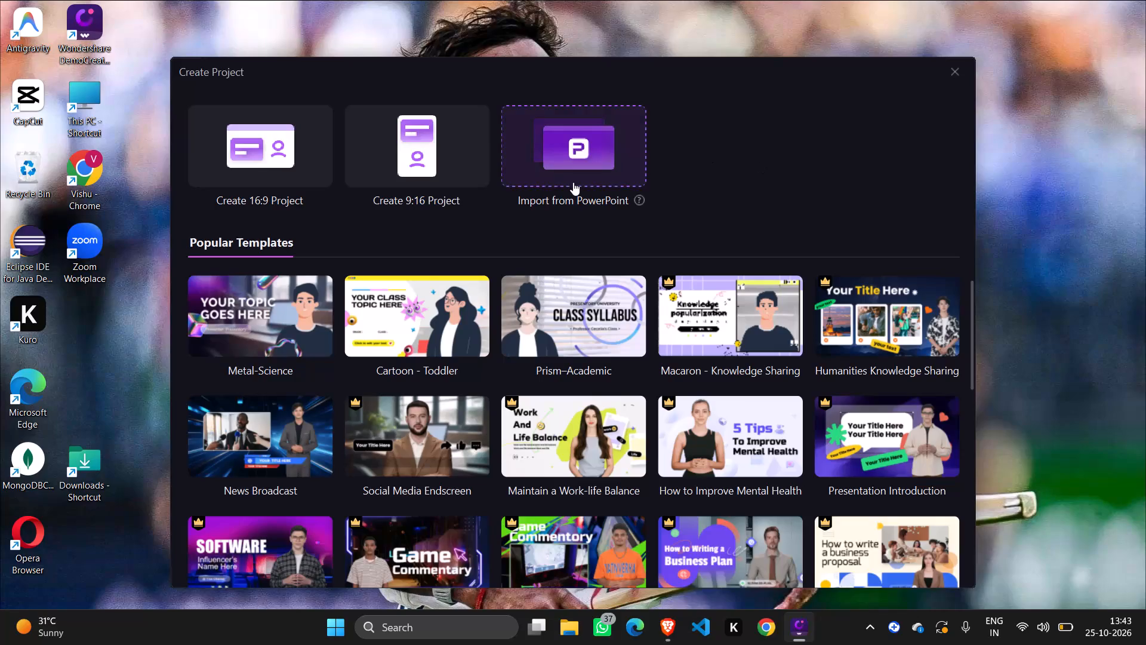
# Create the video presentation project by importing the Secure Secrets Management In CI_CD Pipelines PowerPoint file from Downloads.
pyautogui.click(574, 167)
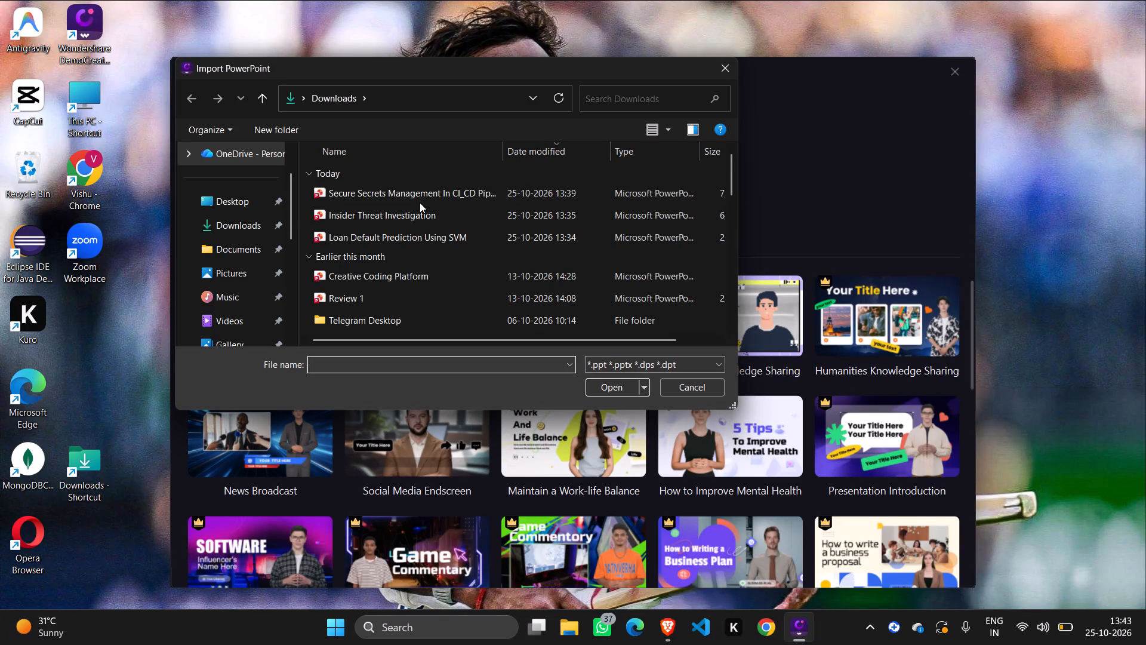
pyautogui.click(421, 201)
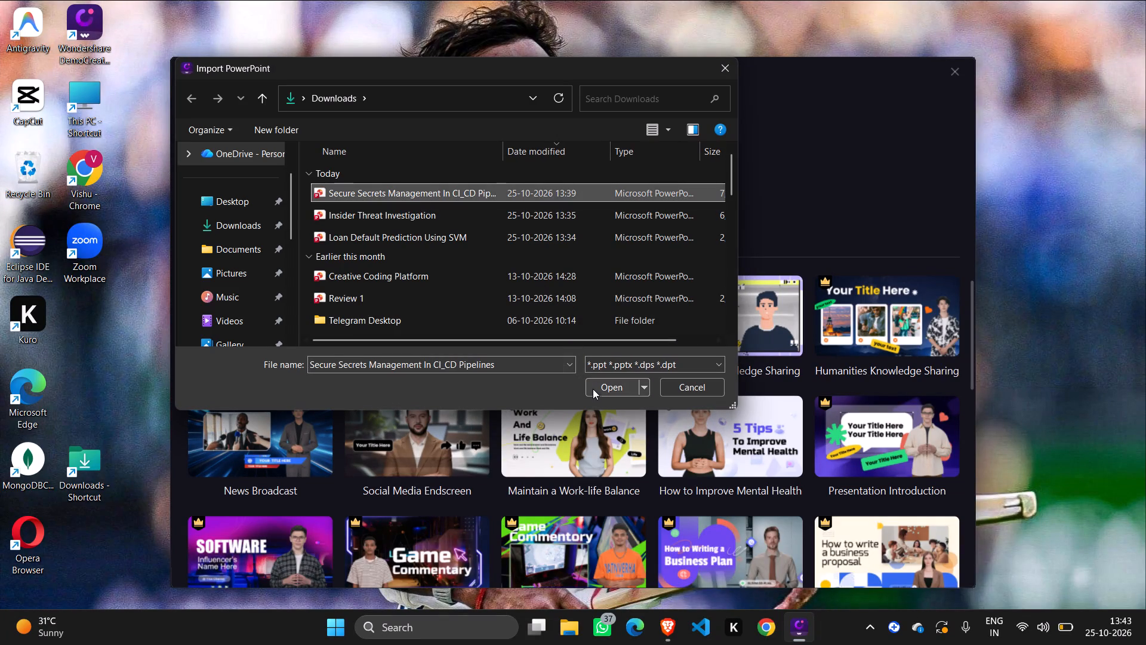
pyautogui.click(594, 386)
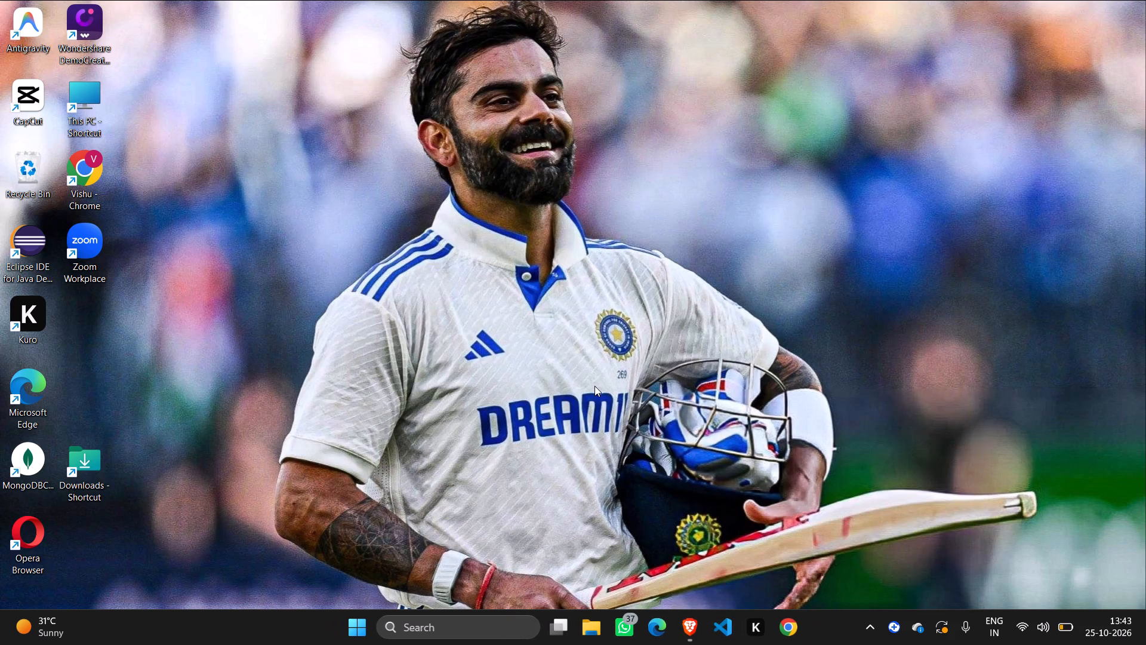
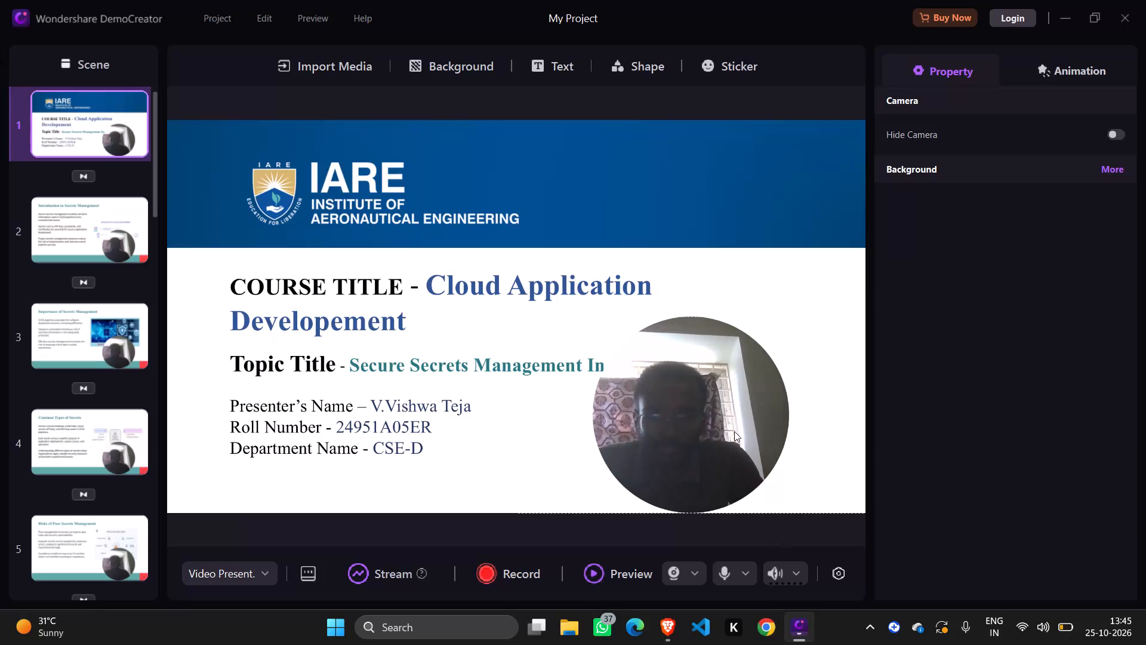
# Shrink the camera overlay on the title slide into its lower-right corner so it clears the topic title text.
pyautogui.click(734, 430)
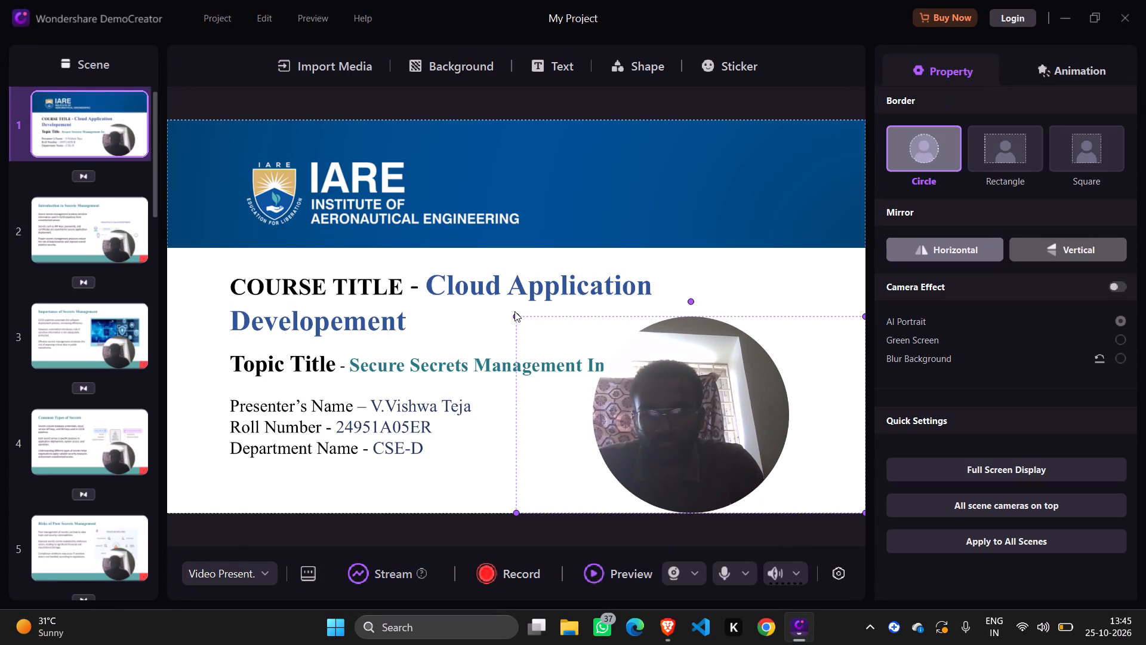
pyautogui.moveTo(514, 318); pyautogui.dragTo(685, 423)
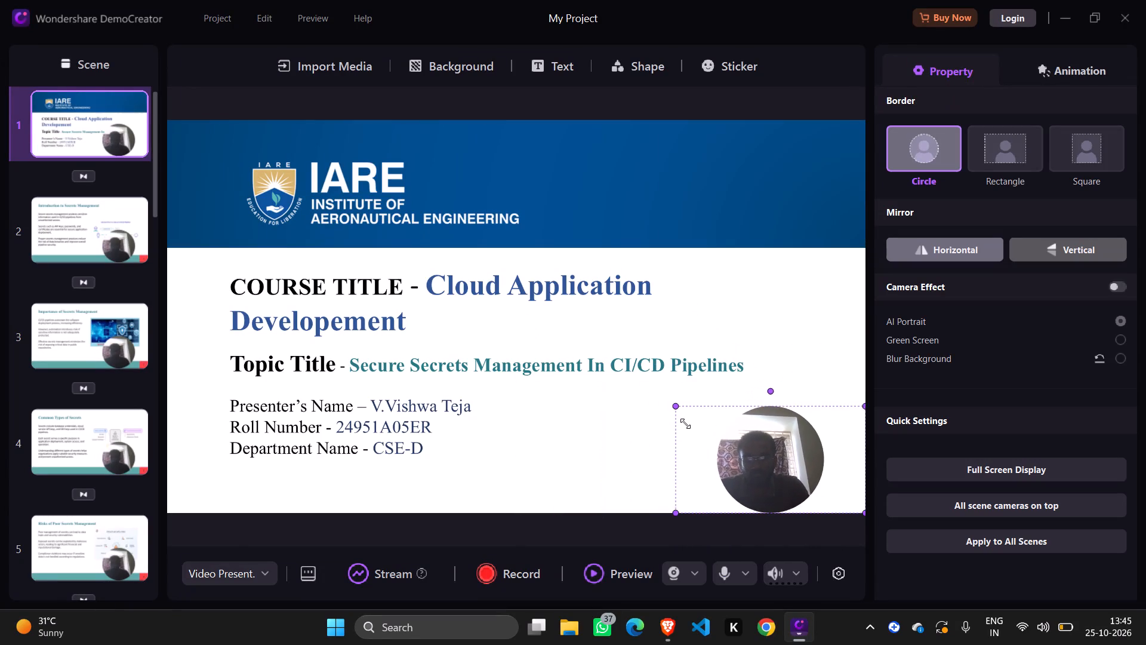
pyautogui.moveTo(685, 423); pyautogui.dragTo(693, 425)
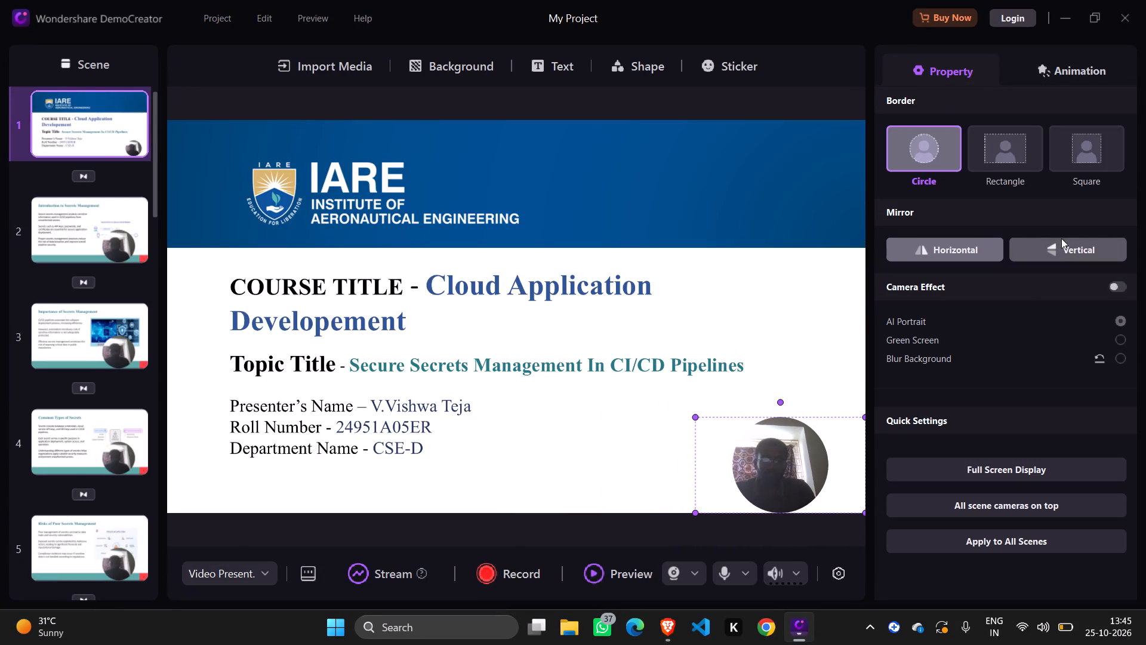
# Give the camera overlay a Square border and apply its camera settings to all scenes.
pyautogui.click(1073, 162)
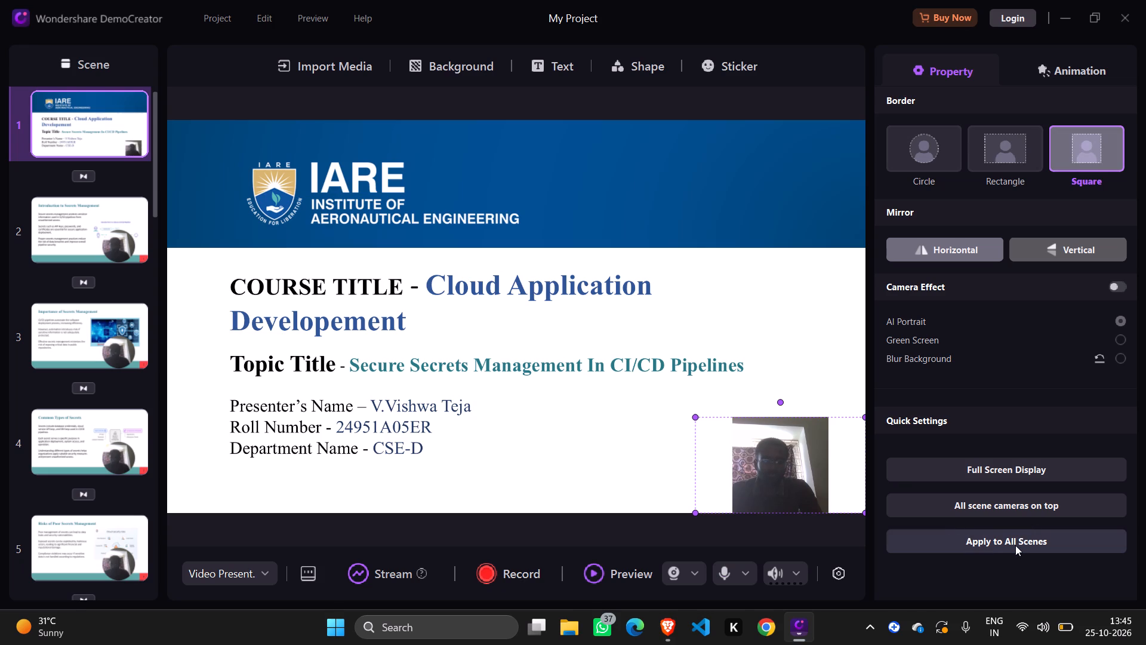
pyautogui.click(1015, 545)
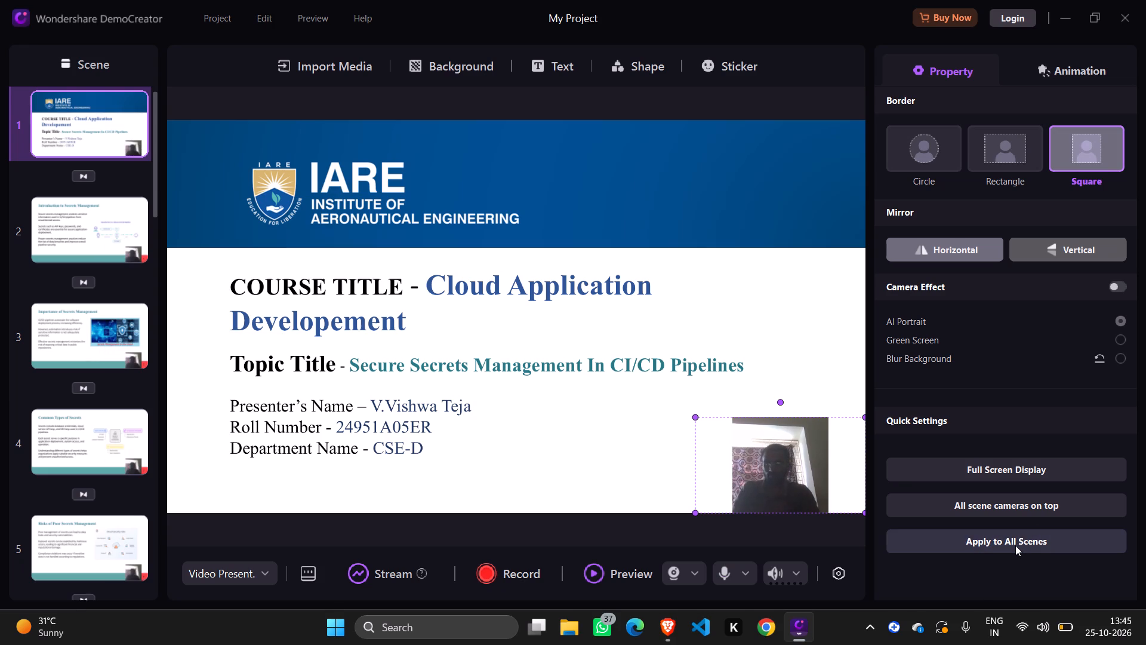
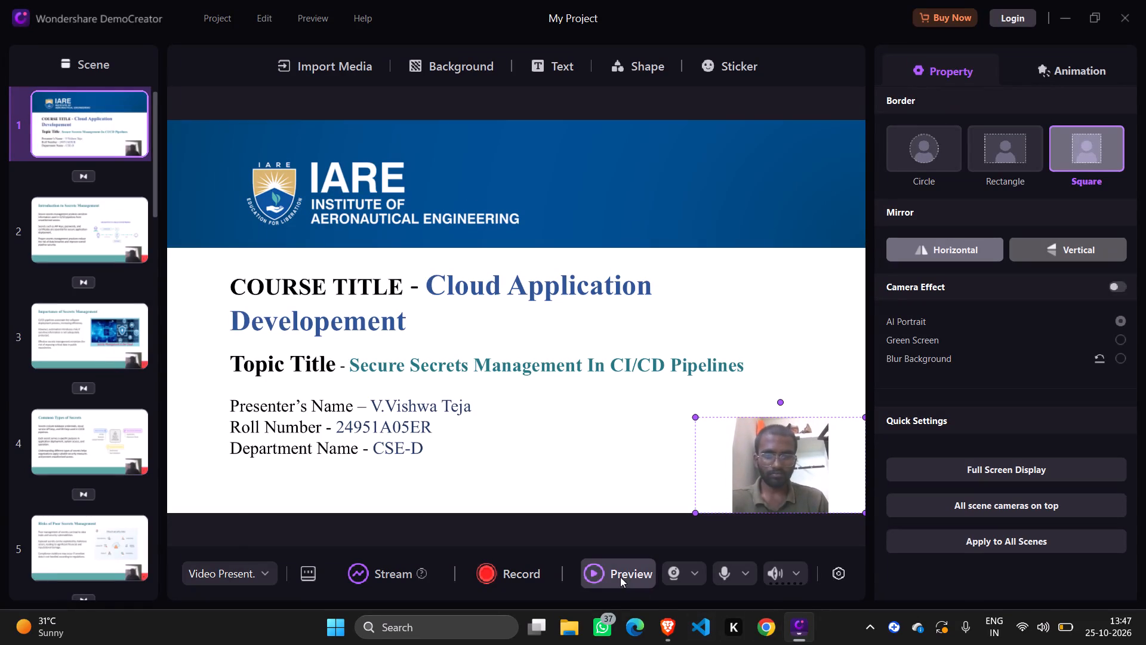
# Record the presentation from the title slide through the Importance of Secrets Management slide, pausing the recording at its end.
pyautogui.click(489, 580)
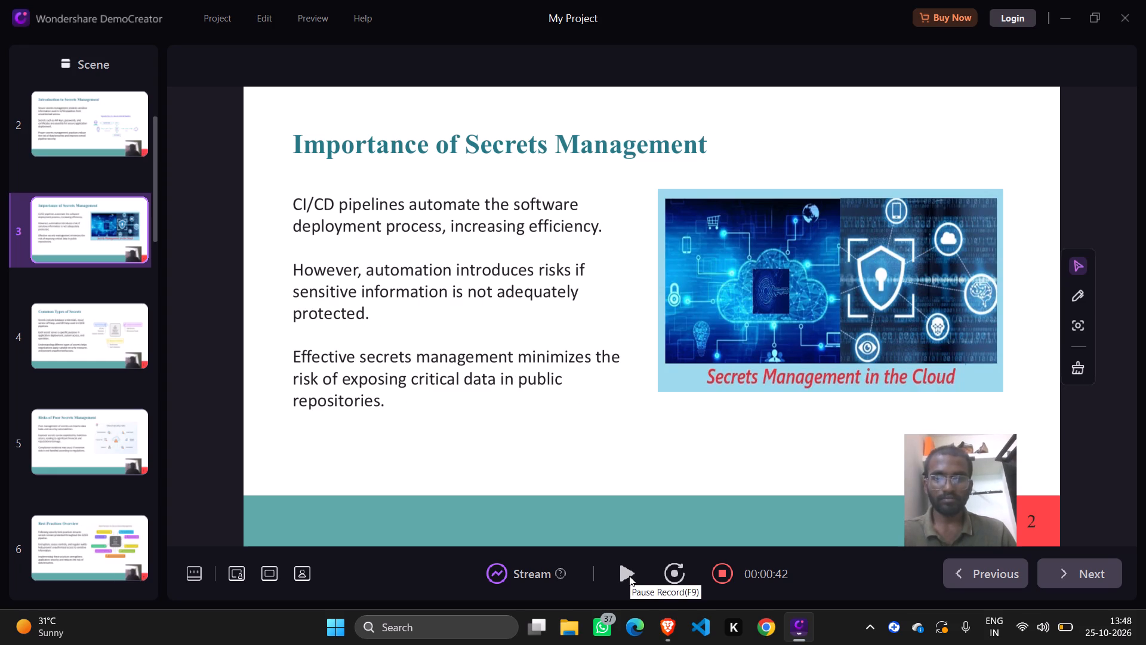
pyautogui.click(629, 576)
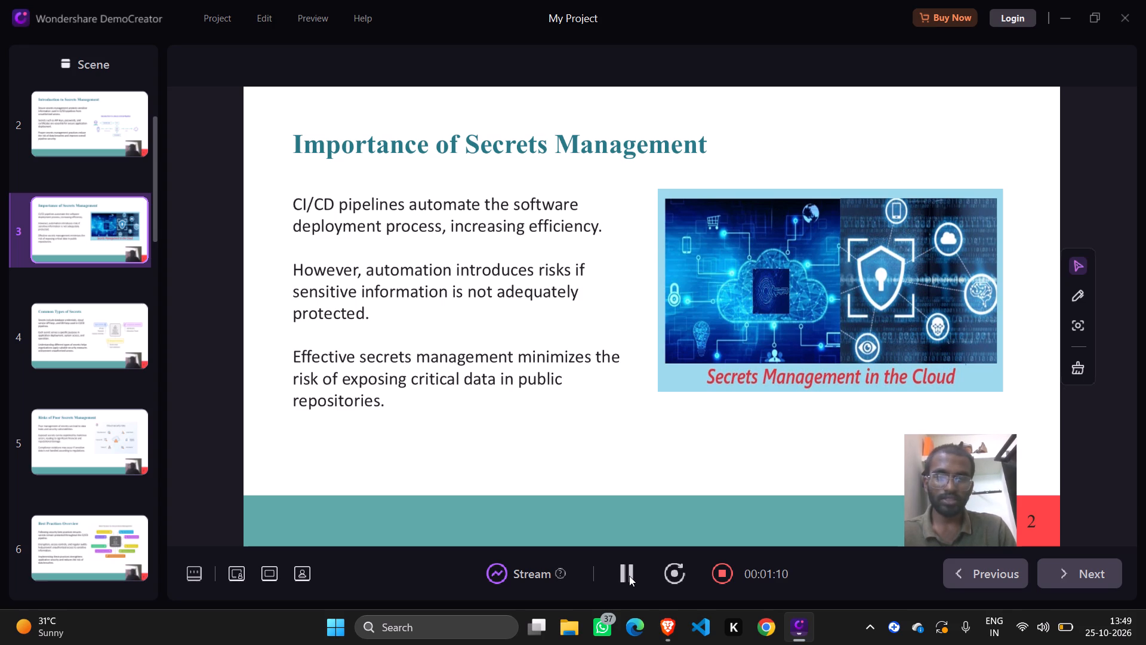
pyautogui.click(629, 576)
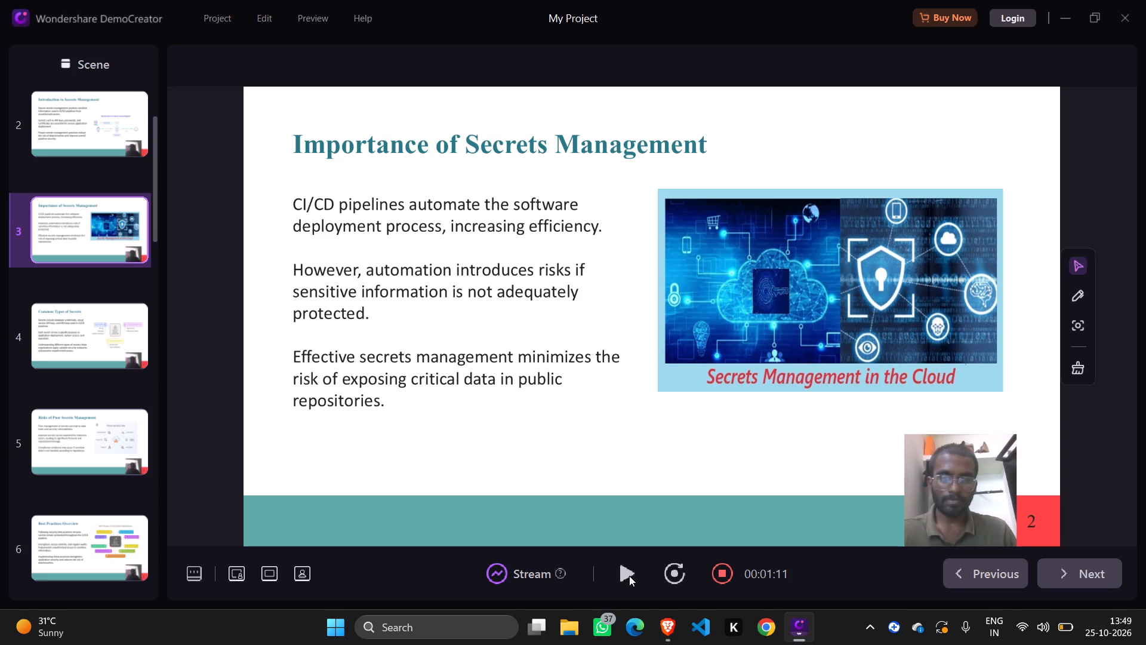
# Advance to the Common Types of Secrets slide, record its segment, and pause the recording.
pyautogui.press('Right')
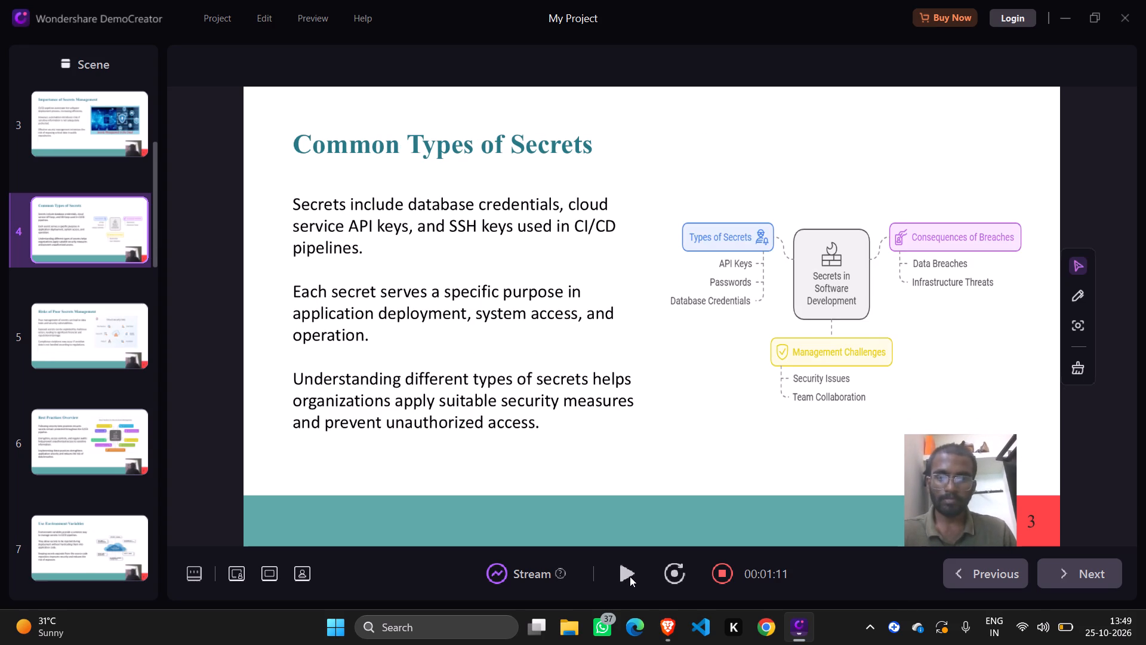
pyautogui.click(630, 576)
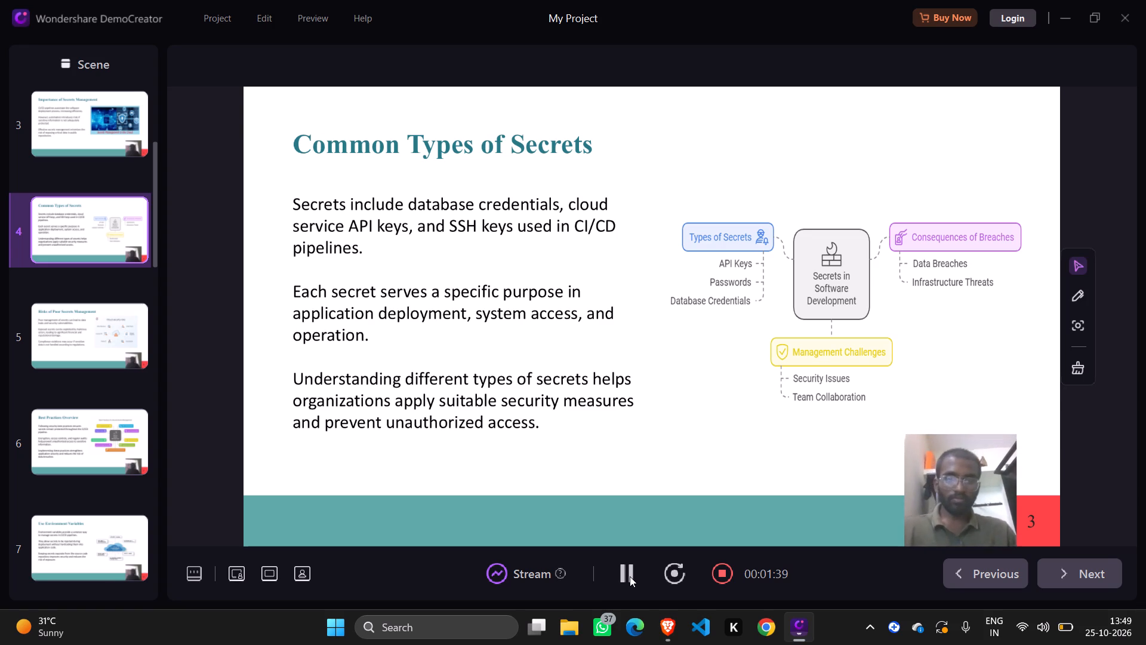
pyautogui.click(630, 576)
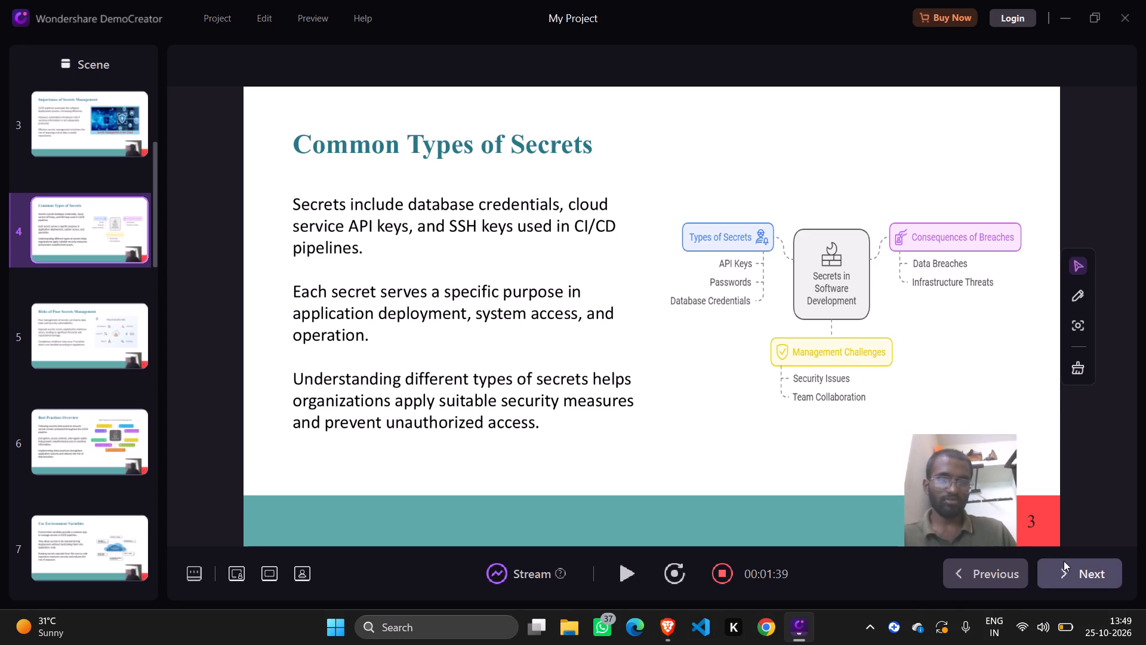
# Advance to the Risks of Poor Secrets Management slide, record its segment, and pause the recording.
pyautogui.click(1061, 579)
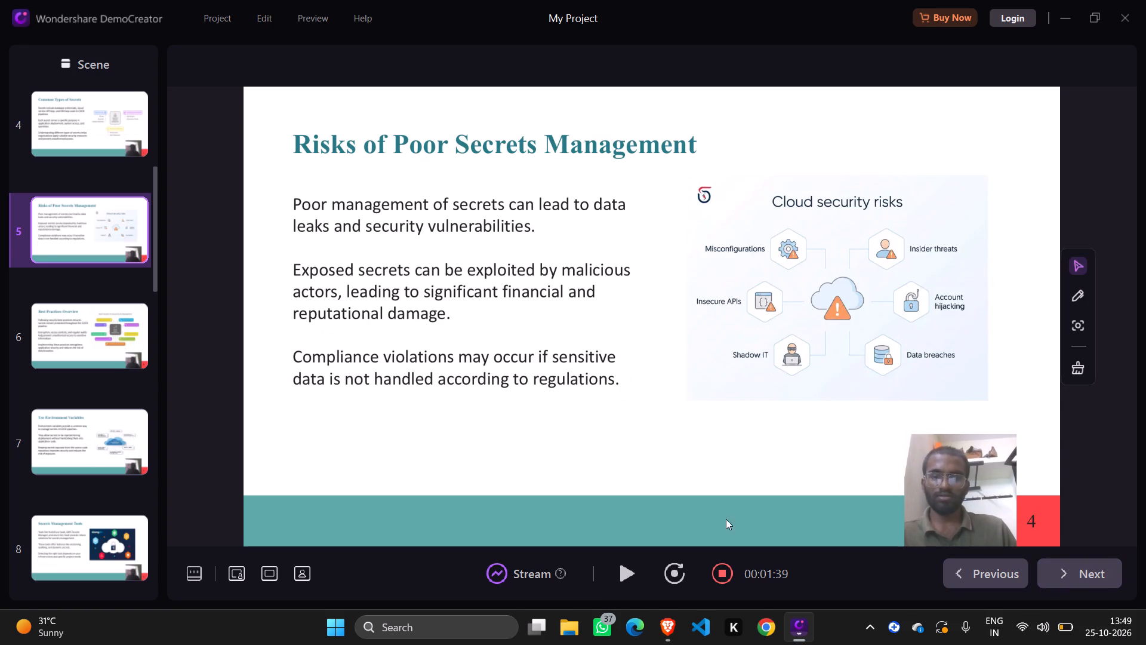
pyautogui.click(627, 575)
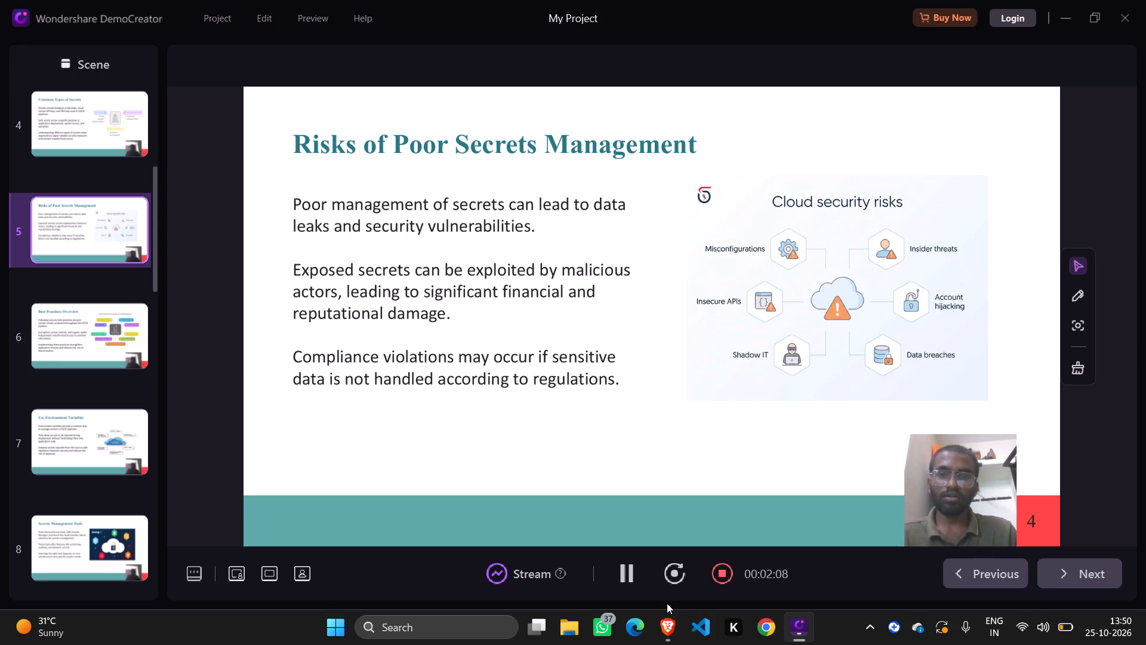
pyautogui.click(620, 566)
# Advance to the Best Practices Overview slide, record its segment, and pause the recording.
pyautogui.press('Right')
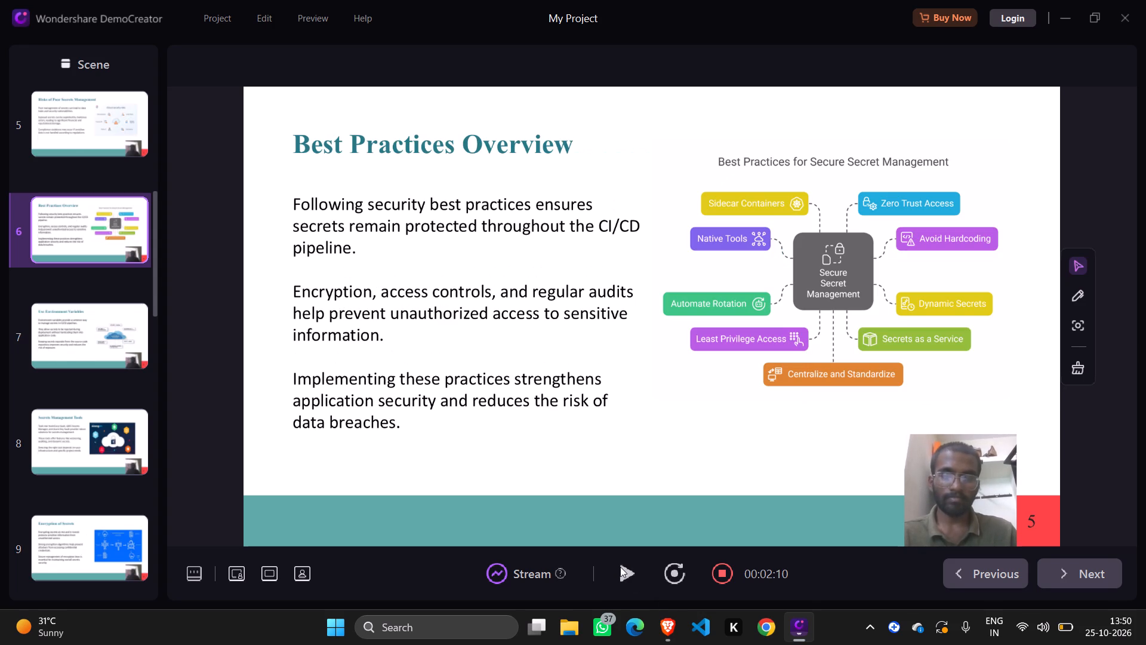
pyautogui.click(626, 575)
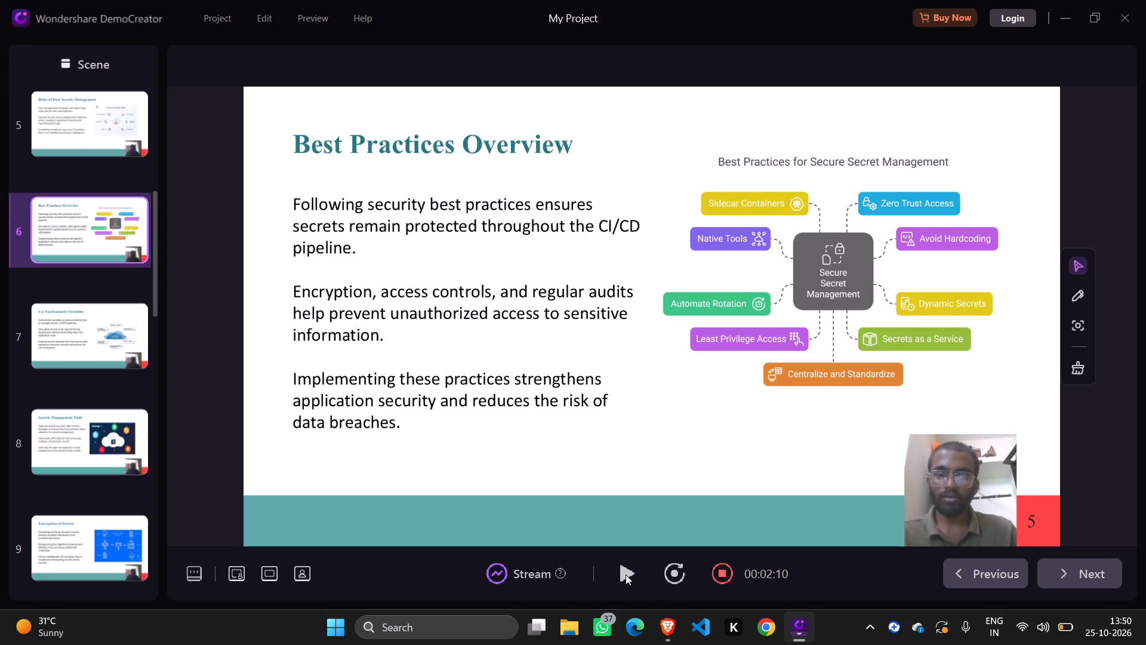
pyautogui.click(626, 575)
pyautogui.click(626, 575)
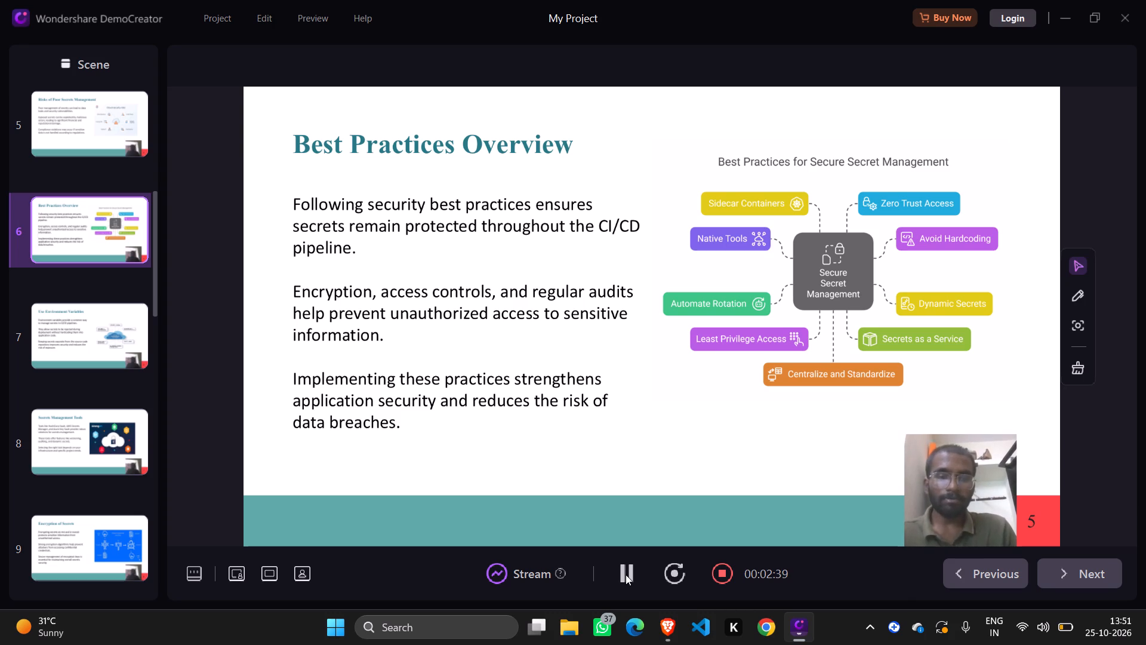
pyautogui.click(626, 575)
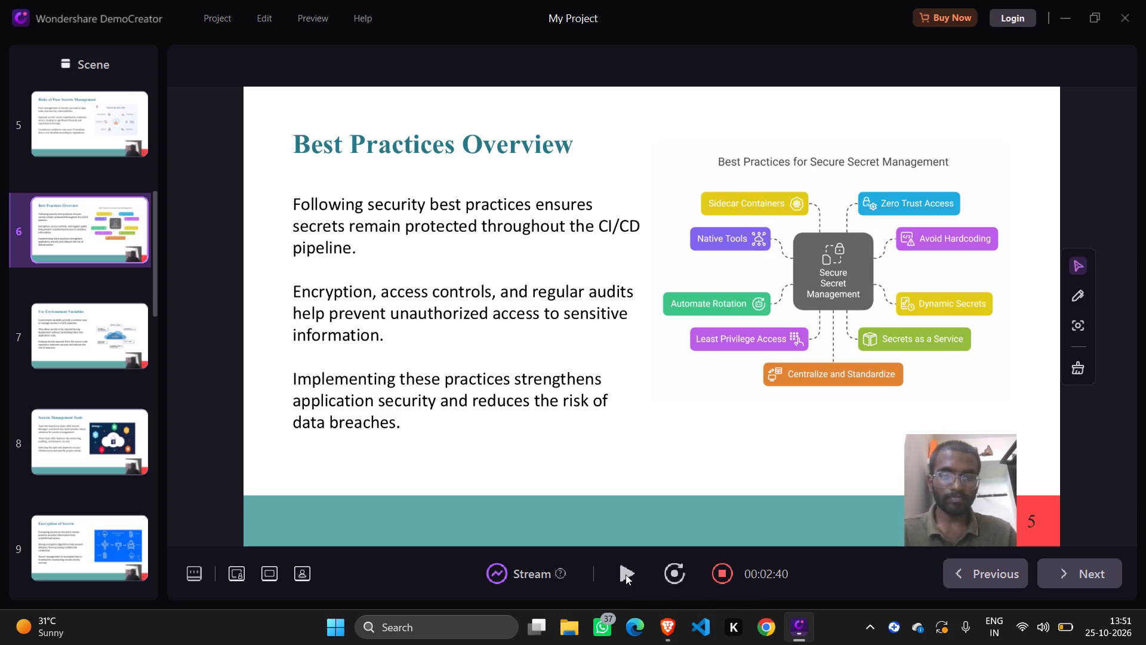
# Advance to the Use Environment Variables slide and resume recording to capture its segment.
pyautogui.press('Right')
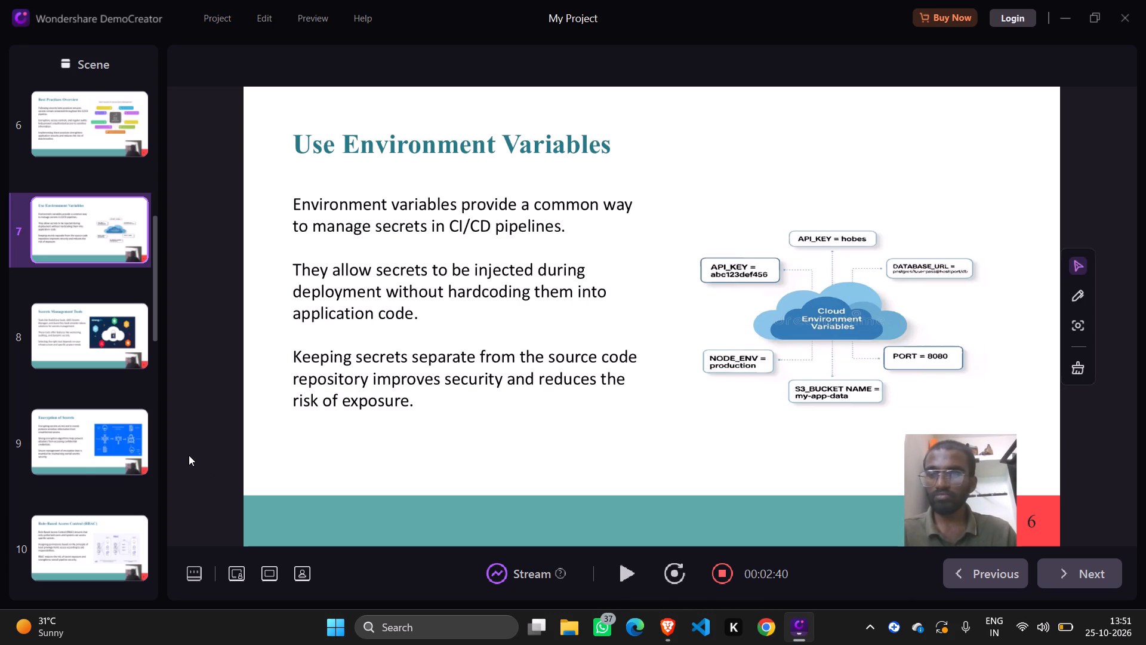
pyautogui.scroll(-10, 81, 461)
pyautogui.scroll(2, 81, 461)
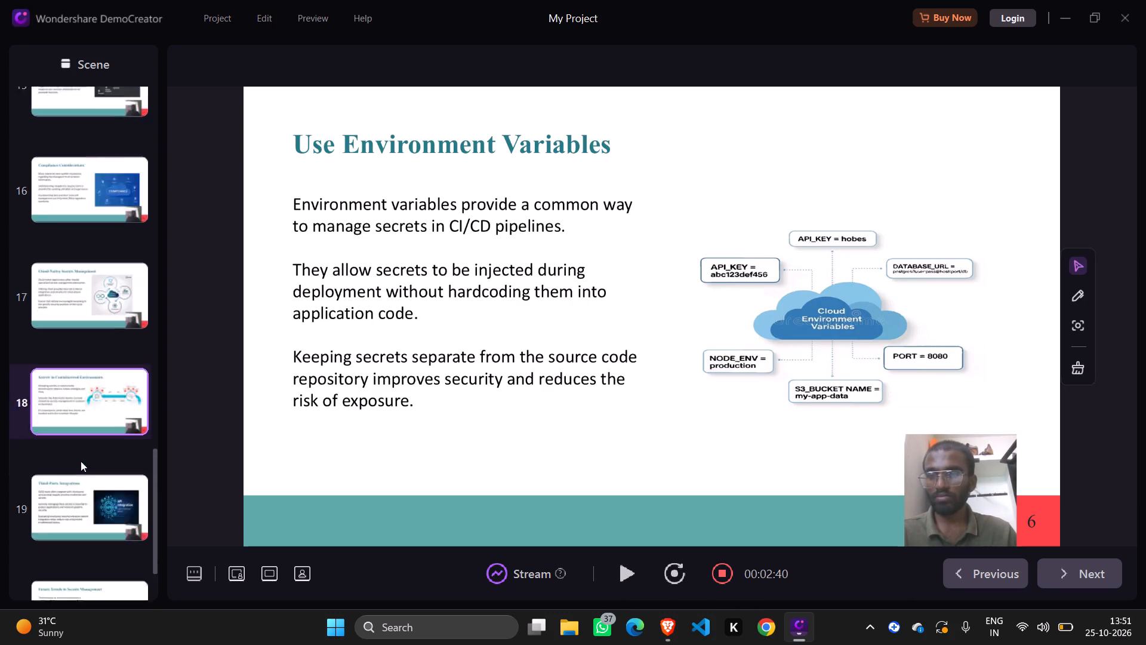
pyautogui.scroll(2, 81, 461)
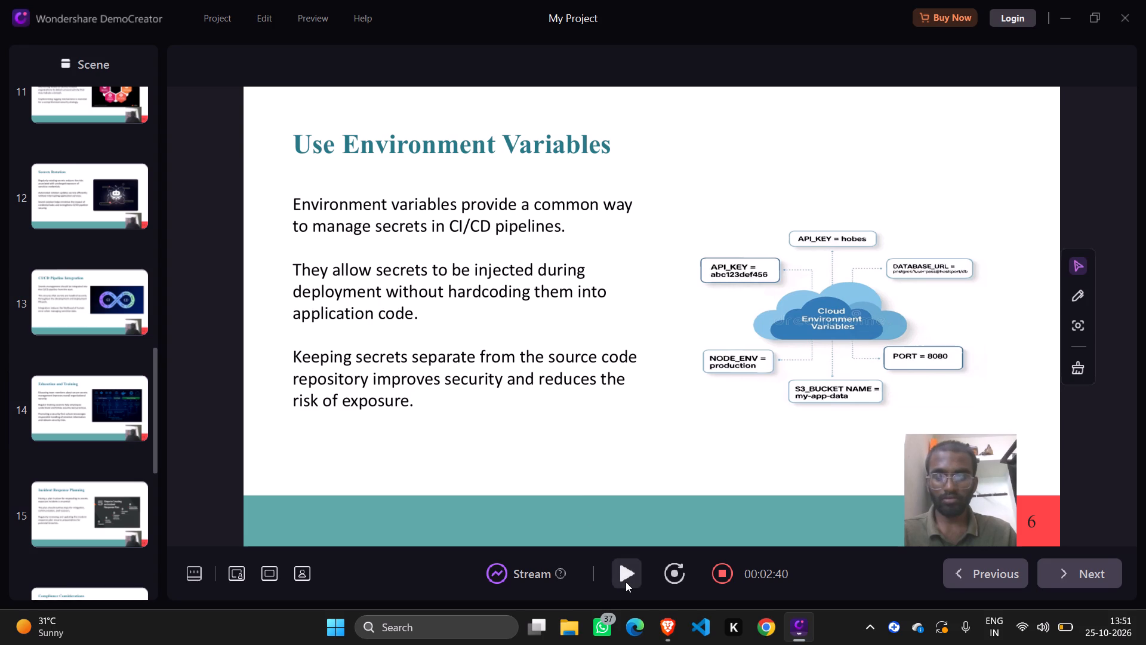
pyautogui.click(626, 582)
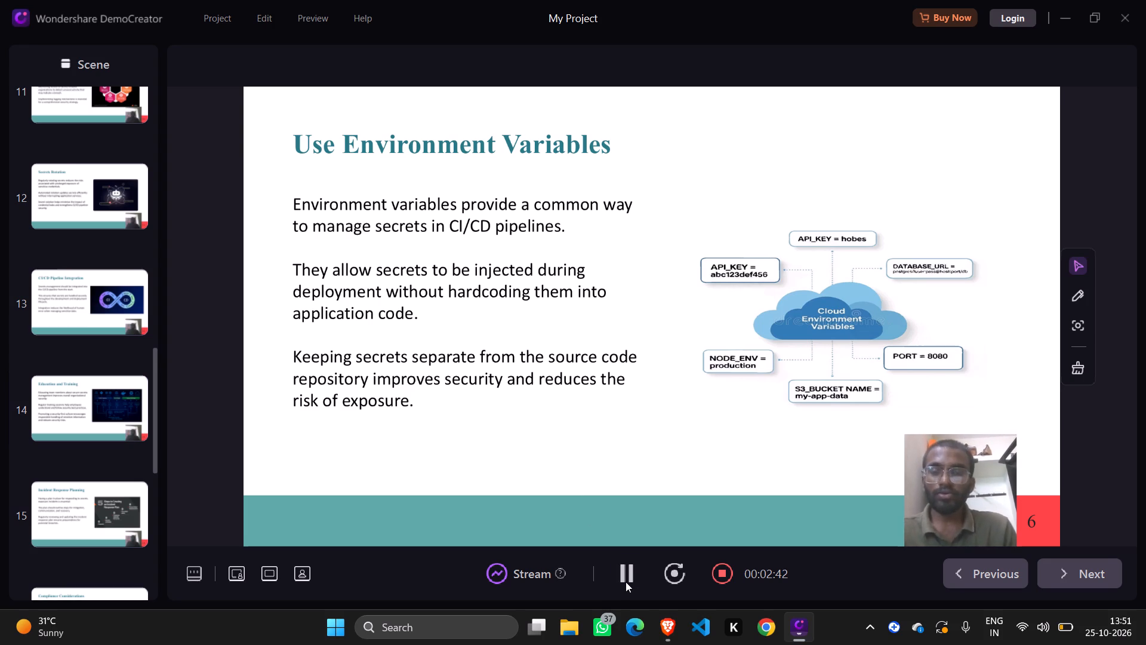
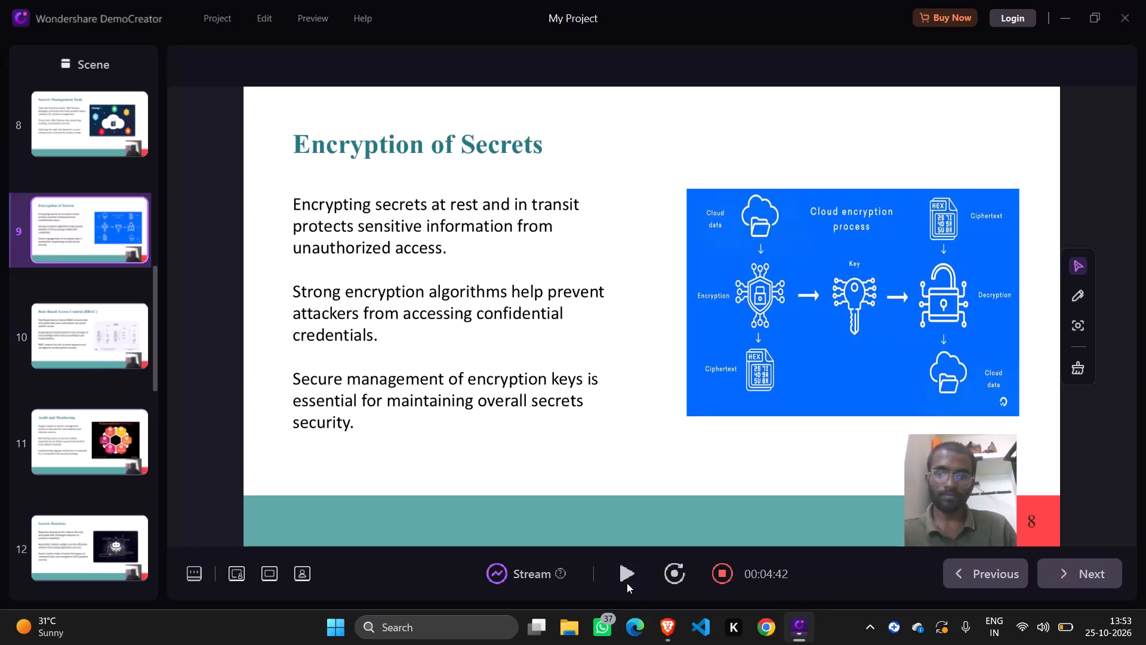
# Resume recording, capture the segment for the Role-Based Access Control (RBAC) slide, and pause the recording.
pyautogui.click(627, 584)
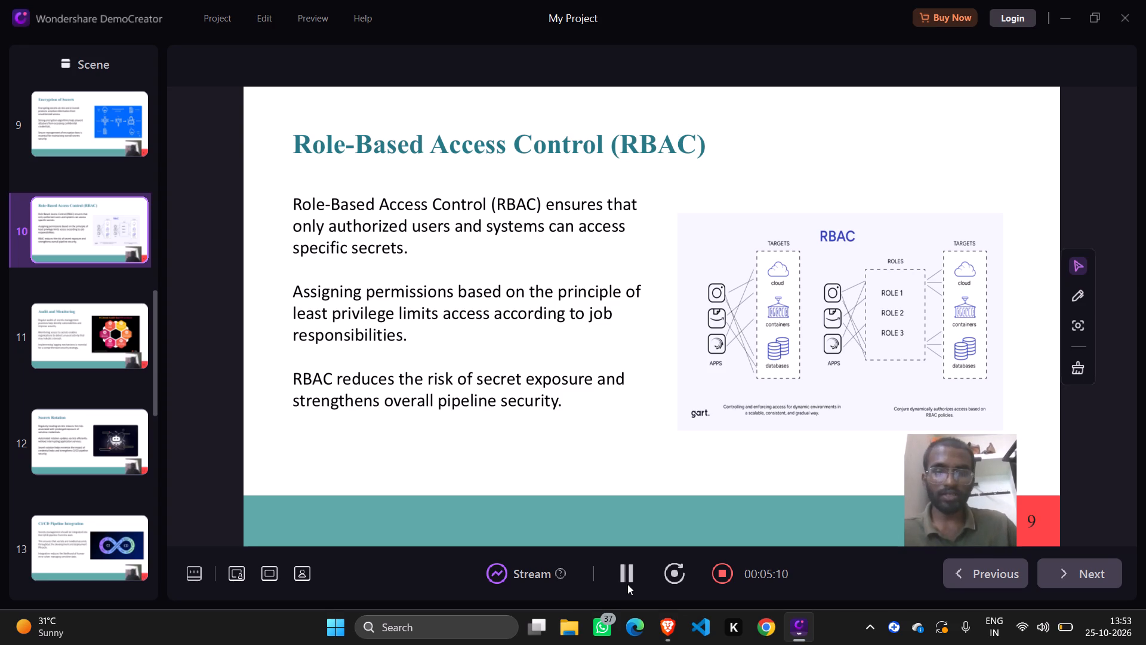
pyautogui.click(627, 584)
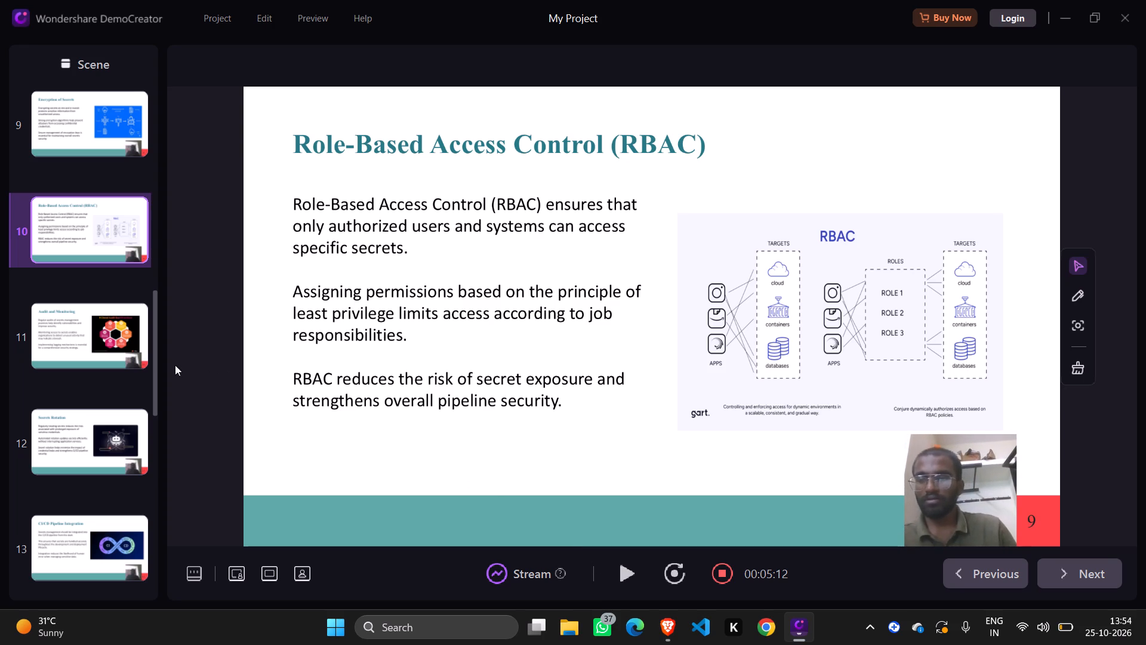
# Advance to the Audit and Monitoring slide, record its segment, and pause the recording.
pyautogui.press('Right')
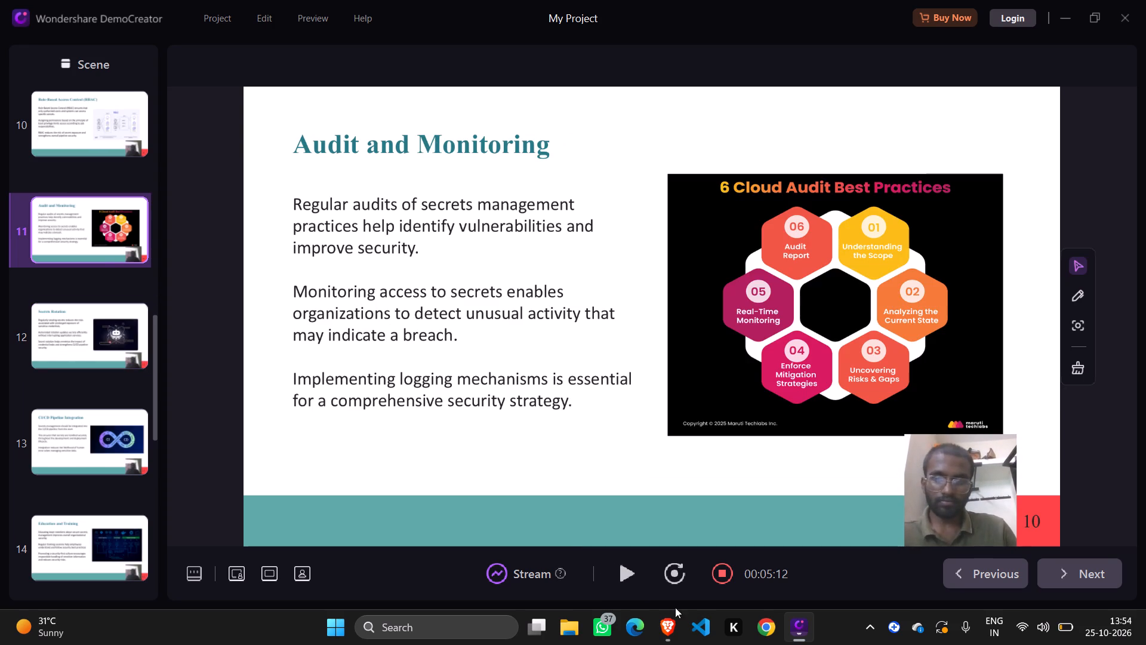
pyautogui.click(624, 575)
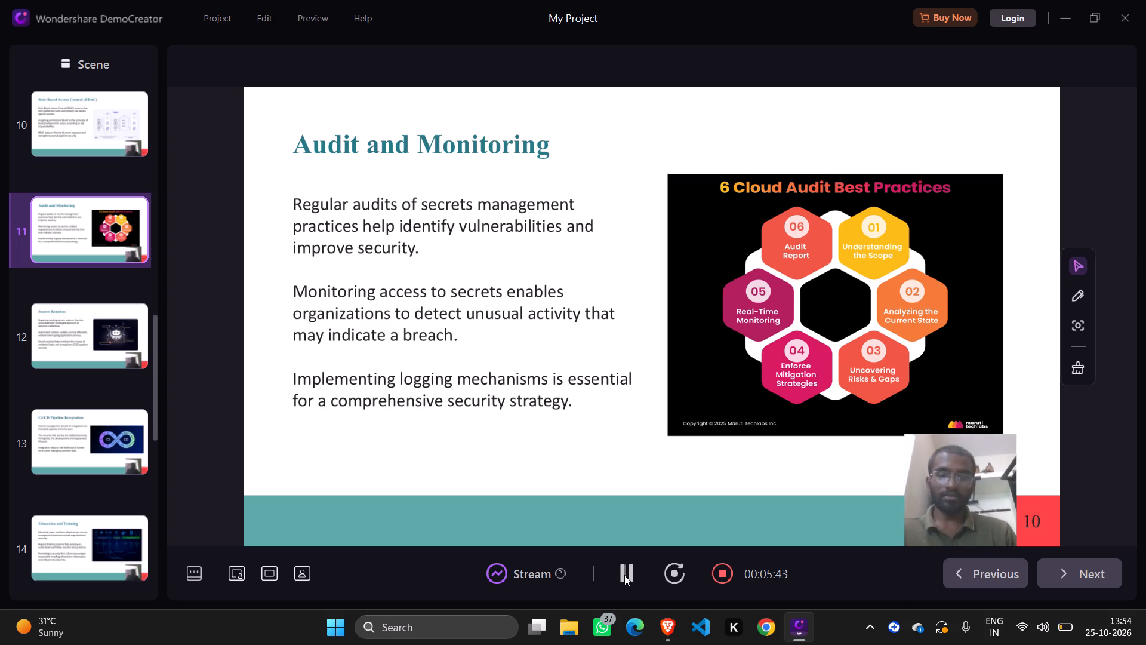
pyautogui.click(624, 575)
# Advance to the Secrets Rotation slide, record its segment, and pause the recording.
pyautogui.press('Right')
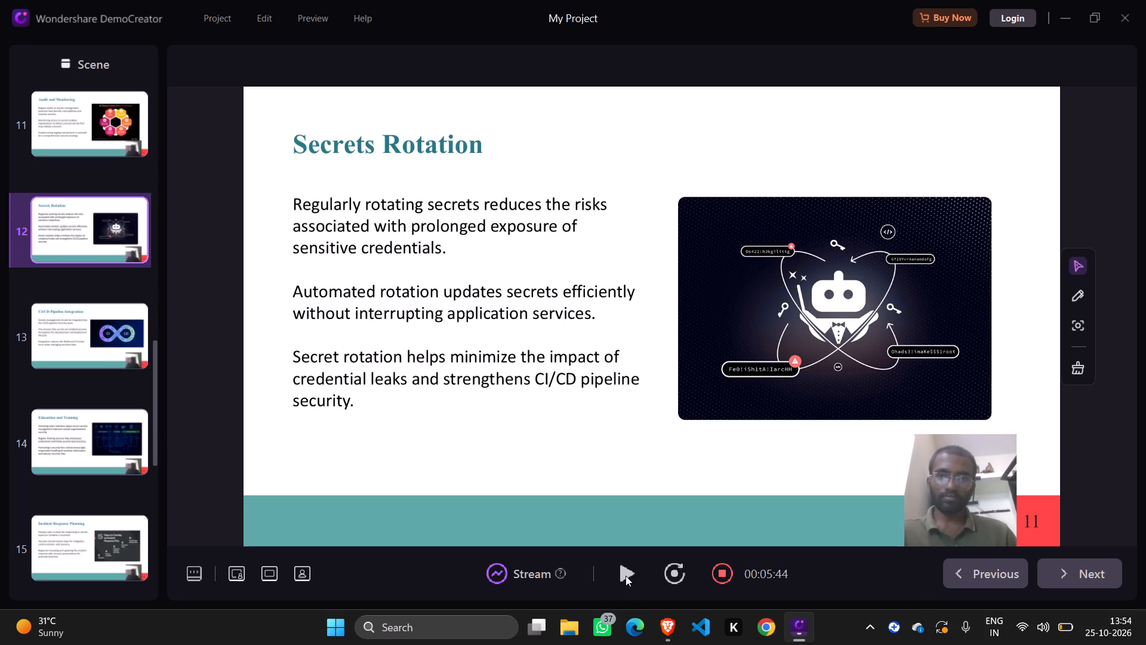
pyautogui.click(626, 576)
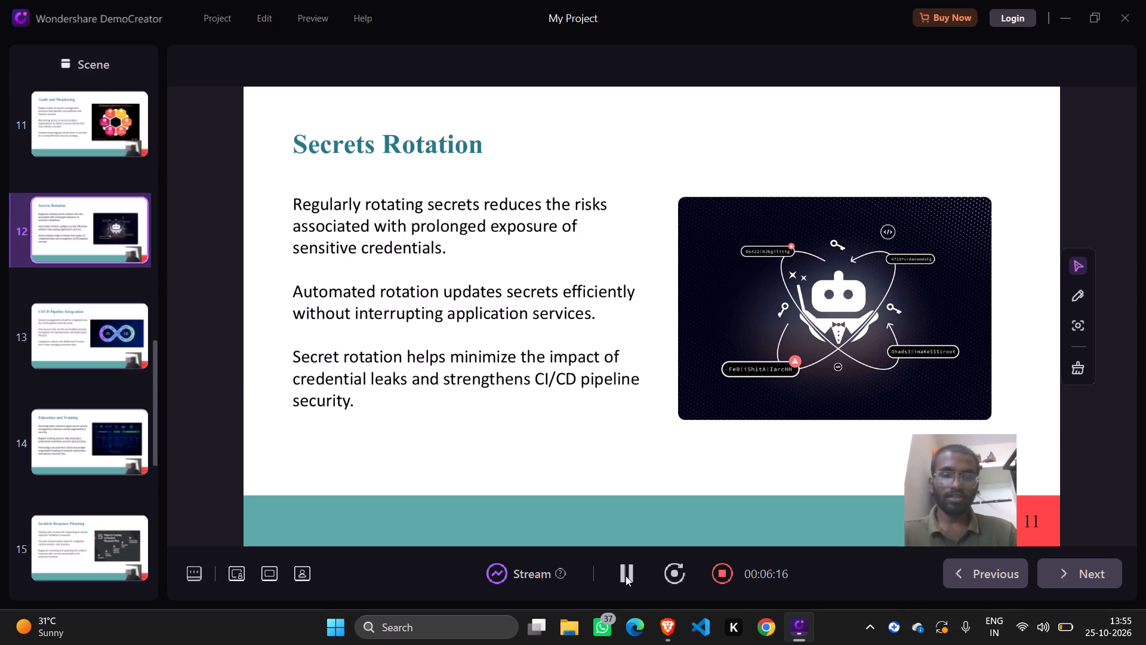
pyautogui.click(626, 576)
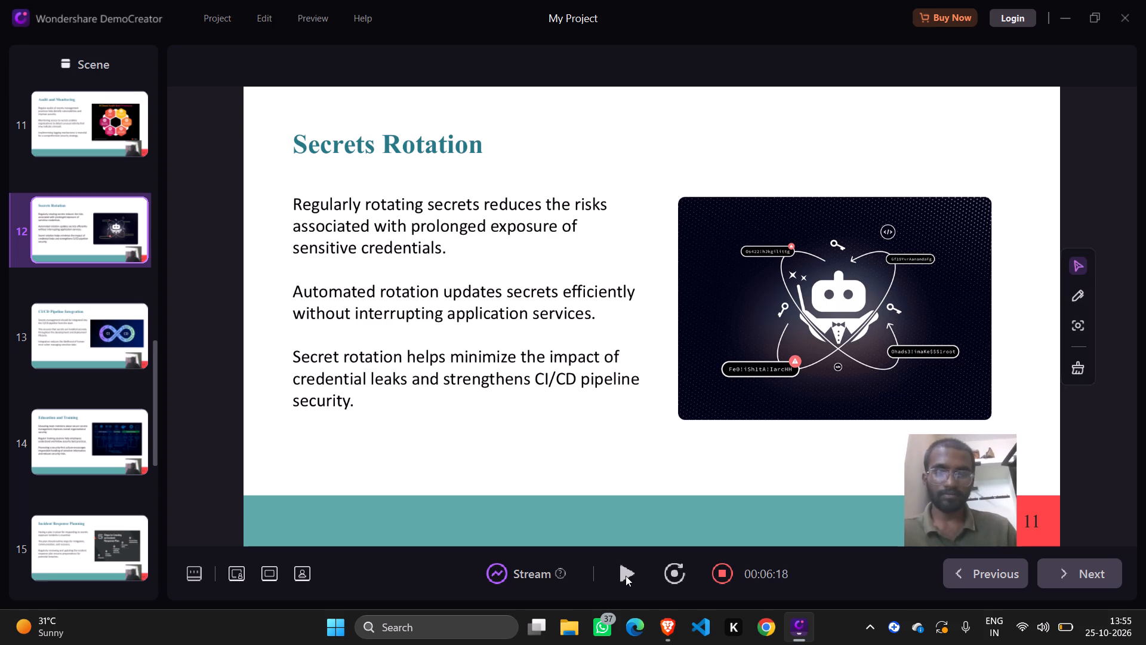
# Advance to the CI/CD Pipeline Integration slide and resume recording to capture its segment.
pyautogui.press('Right')
pyautogui.click(626, 576)
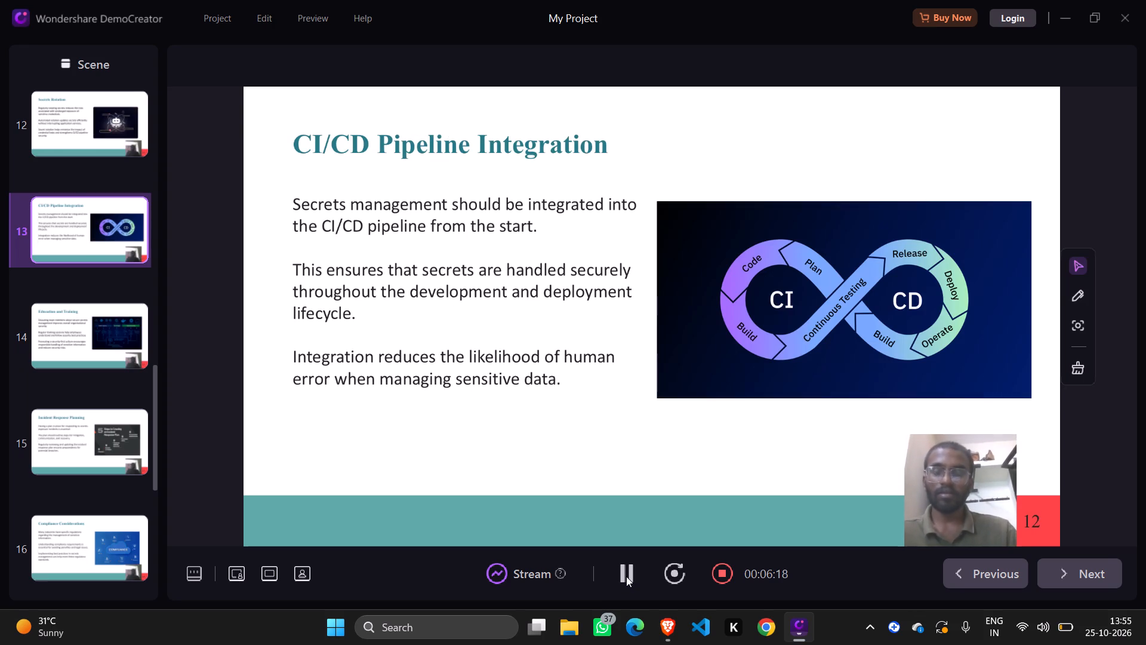
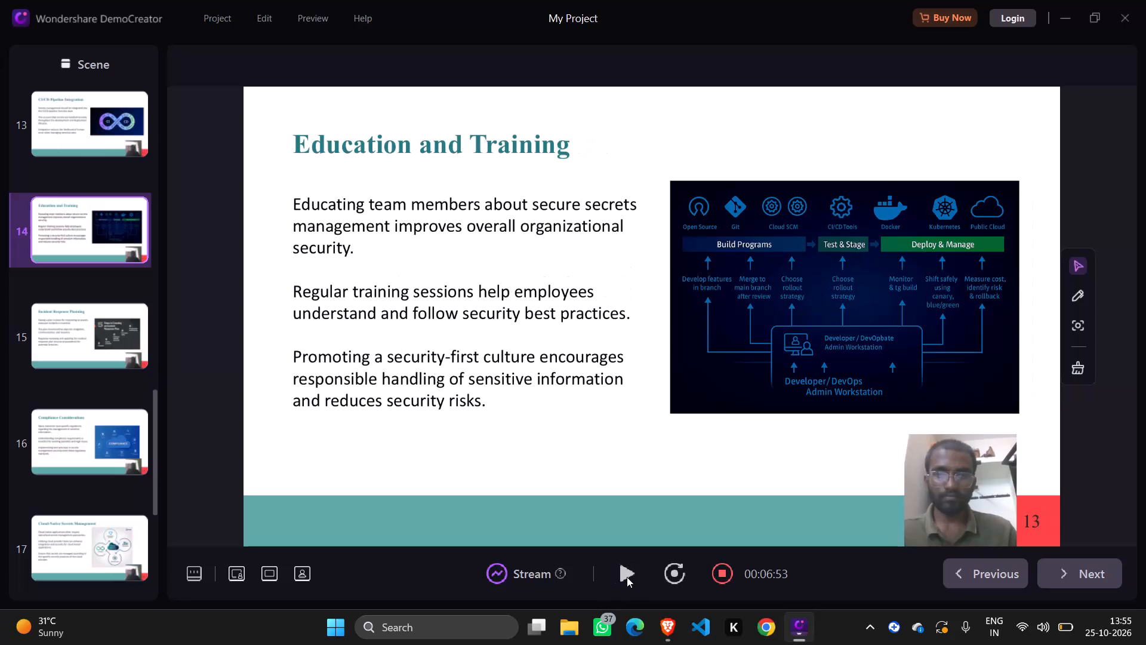
# Resume recording, capture the segment for the Education and Training slide, and pause the recording.
pyautogui.click(627, 577)
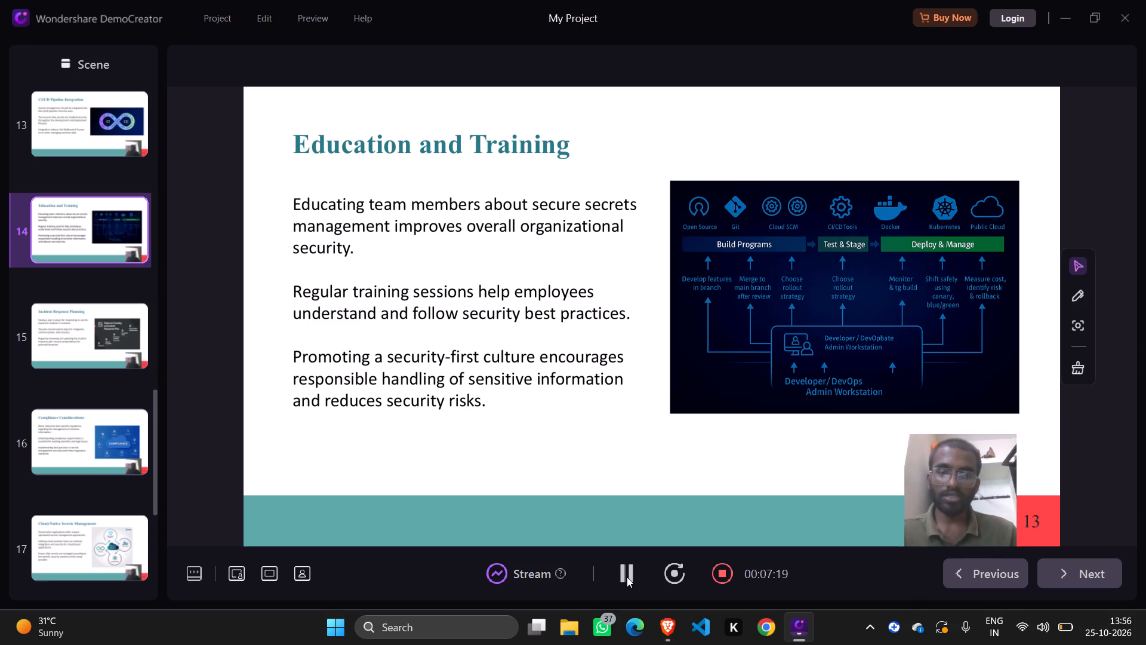
pyautogui.click(627, 577)
# Advance to the Incident Response Planning slide and resume recording to capture its segment.
pyautogui.press('Right')
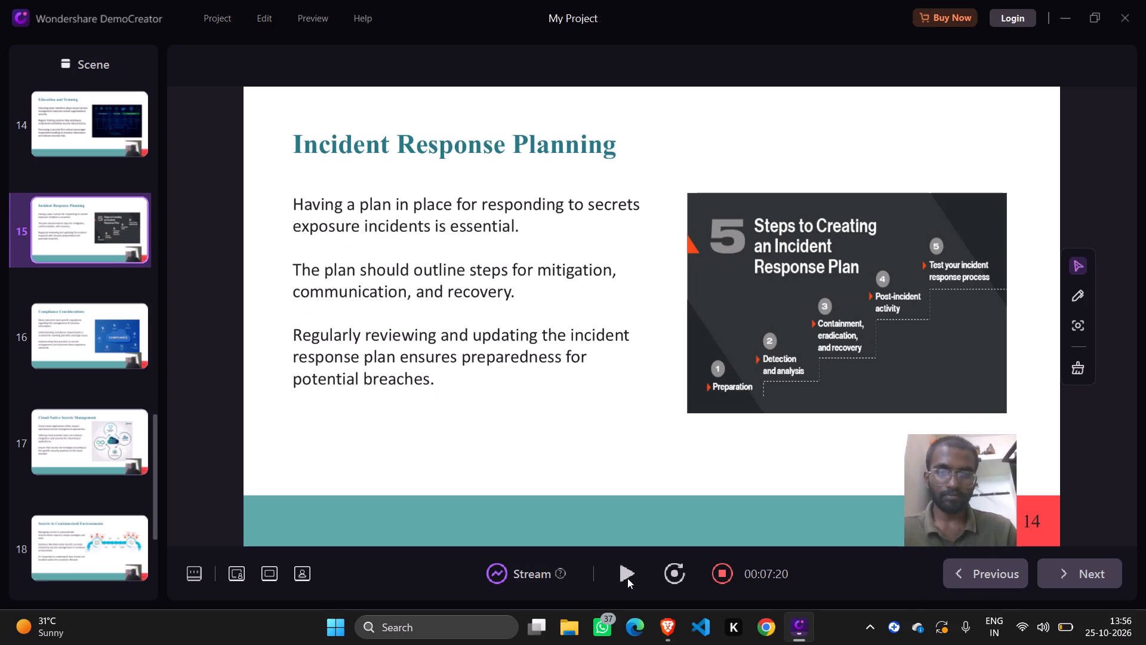
pyautogui.click(627, 578)
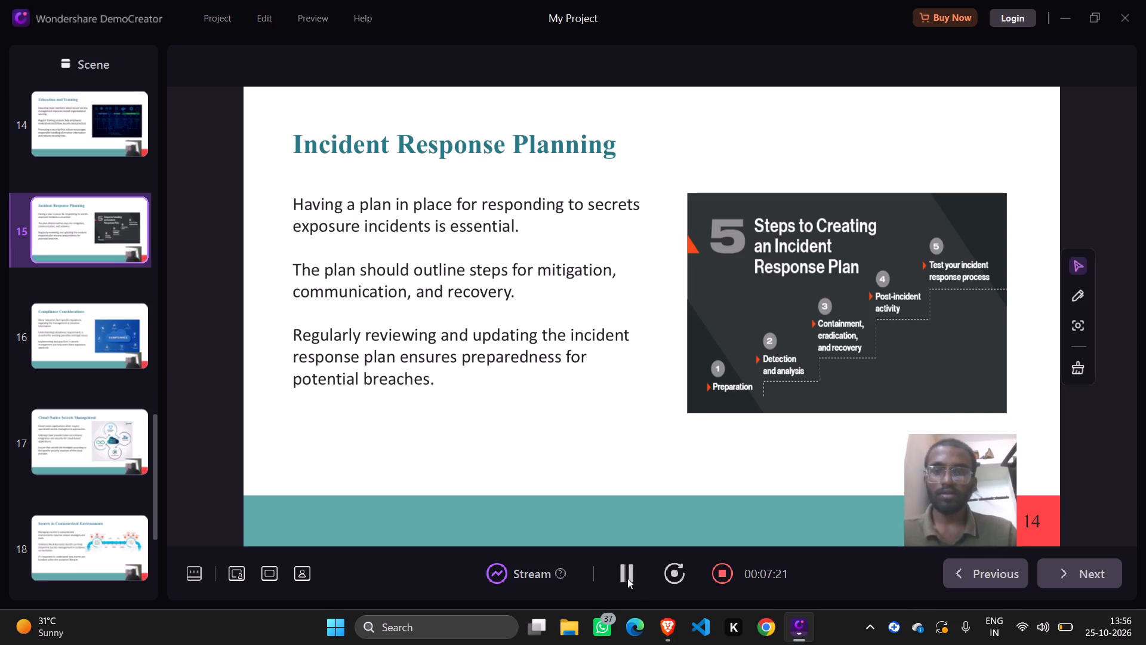
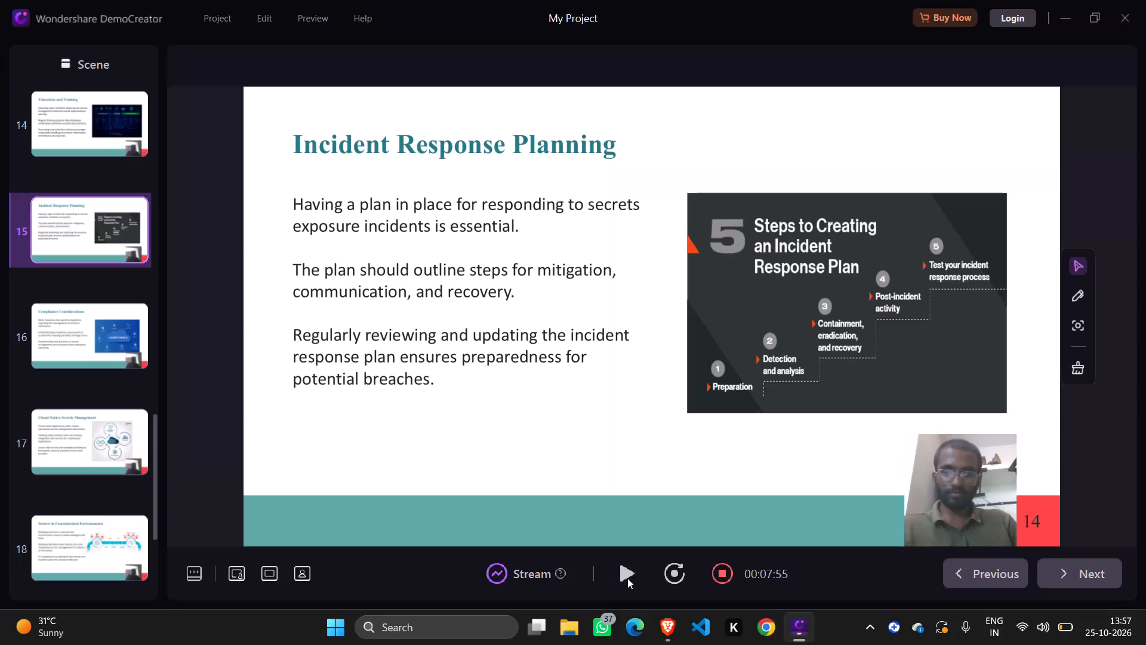
# Advance to the Compliance Considerations slide and resume recording to capture its segment.
pyautogui.press('Right')
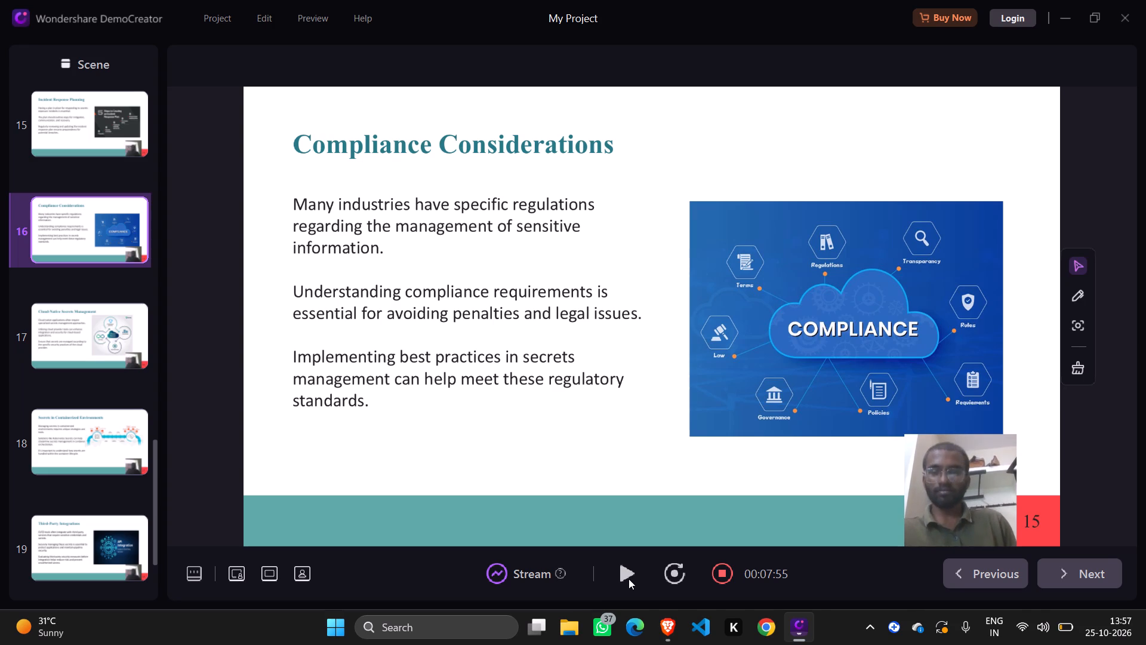
pyautogui.click(629, 579)
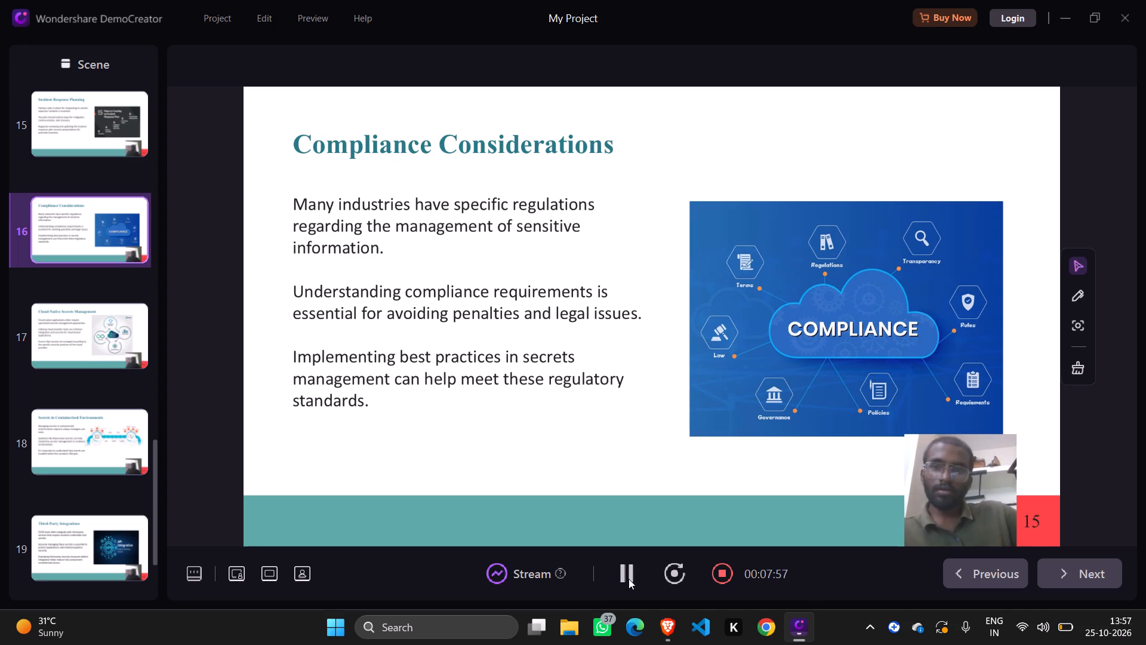
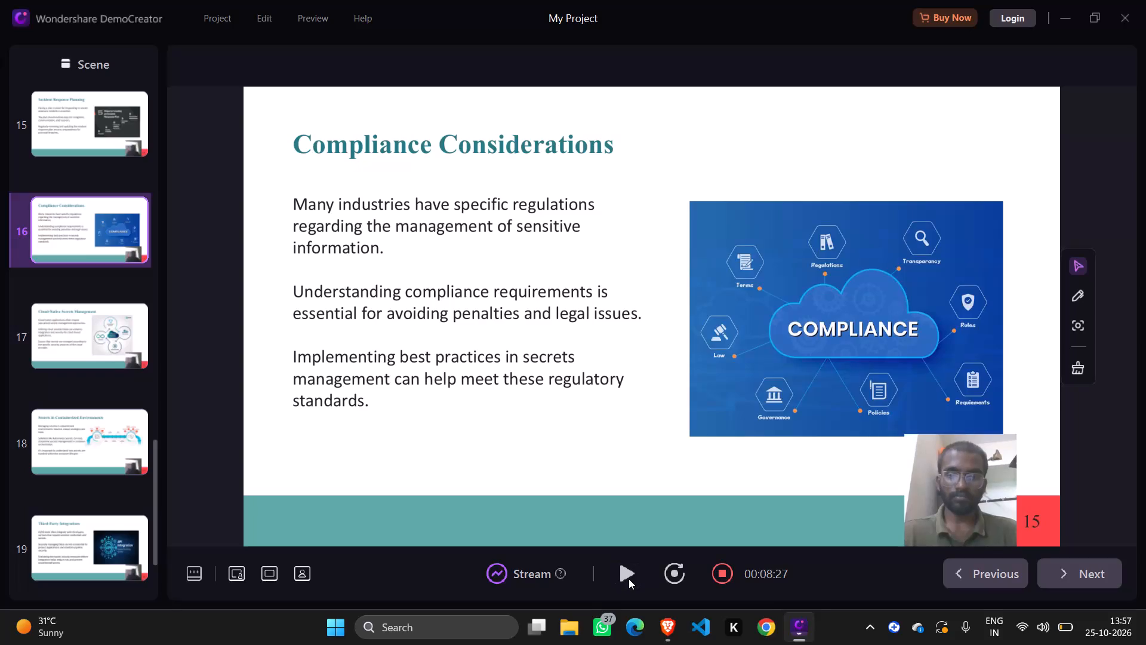
# Advance to the Cloud-Native Secrets Management slide, record its segment, and pause the recording.
pyautogui.press('Right')
pyautogui.click(629, 579)
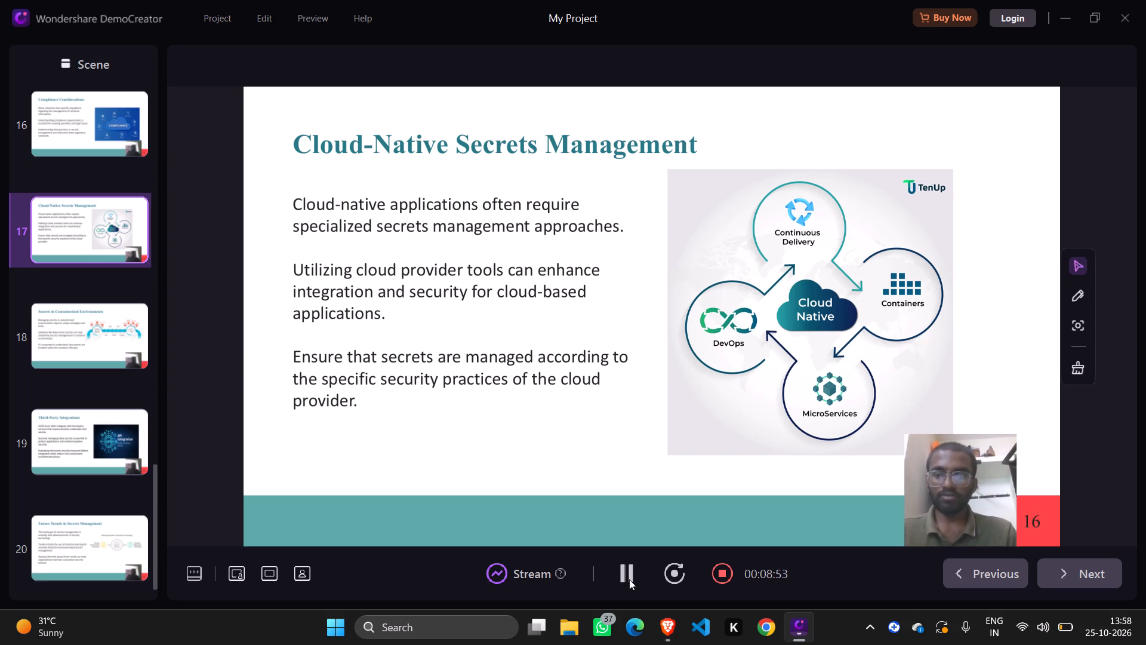
pyautogui.click(629, 579)
# Advance to the Secrets in Containerized Environments slide, record its segment, and pause the recording.
pyautogui.press('Right')
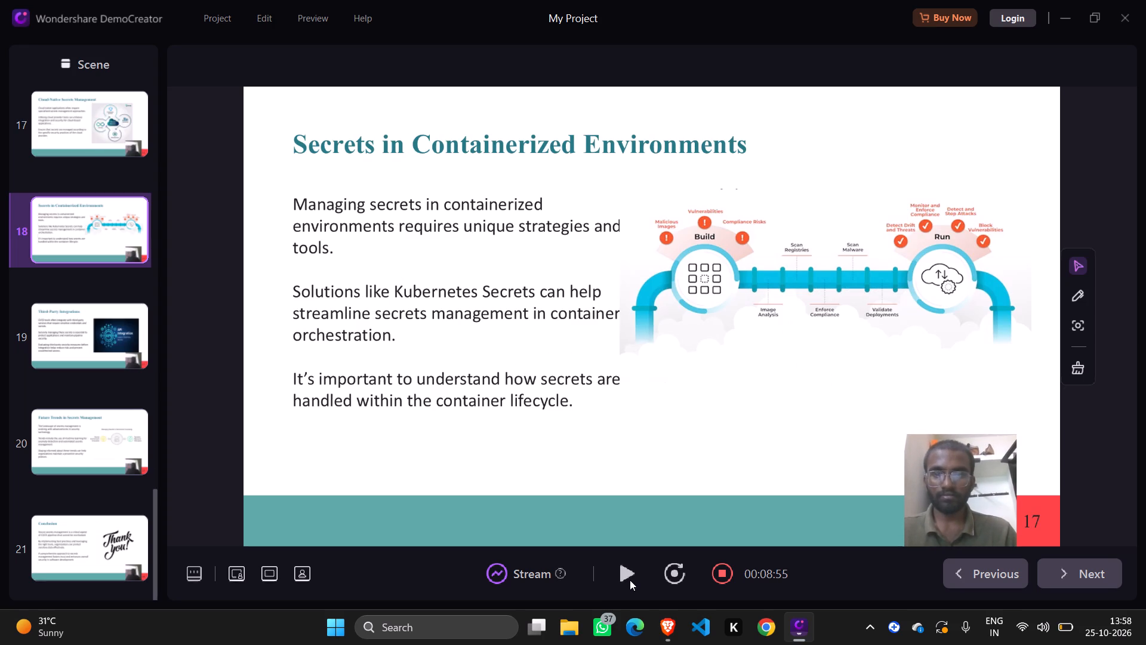
pyautogui.click(630, 580)
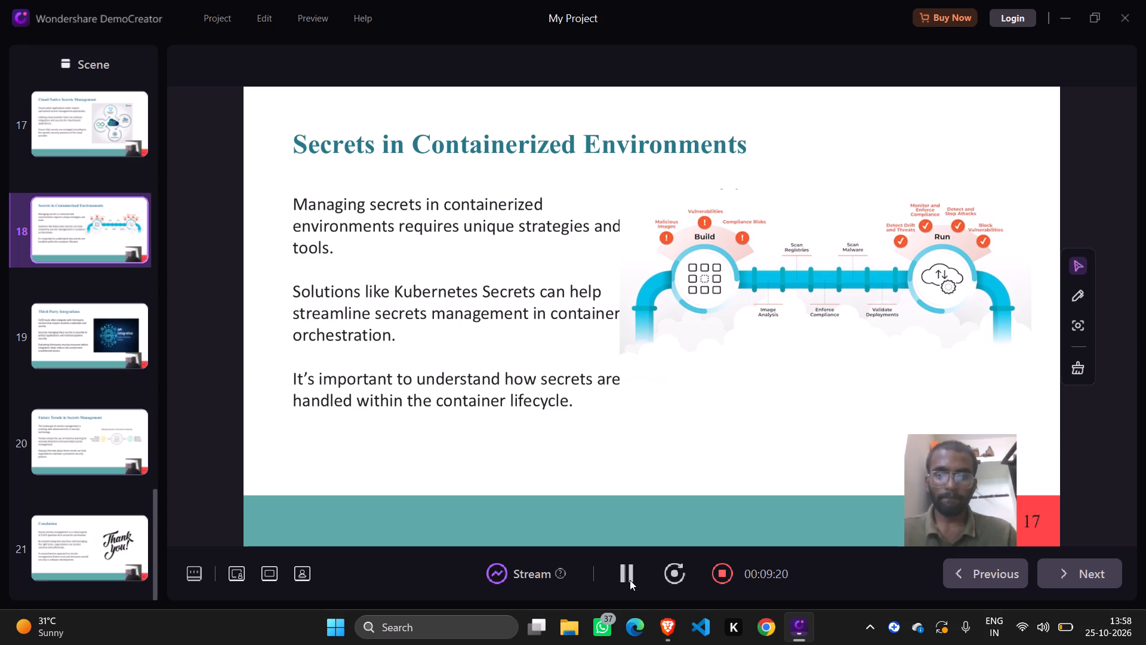
pyautogui.click(630, 580)
# Advance to the Third-Party Integrations slide, record its segment, and pause the recording.
pyautogui.press('Right')
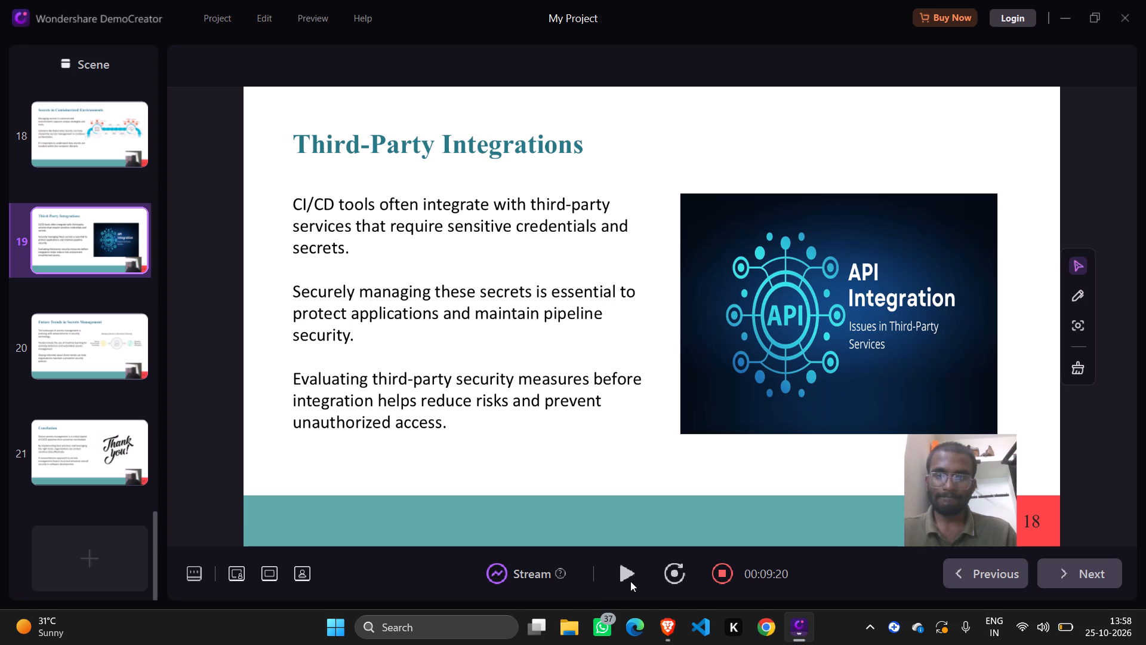
pyautogui.click(630, 581)
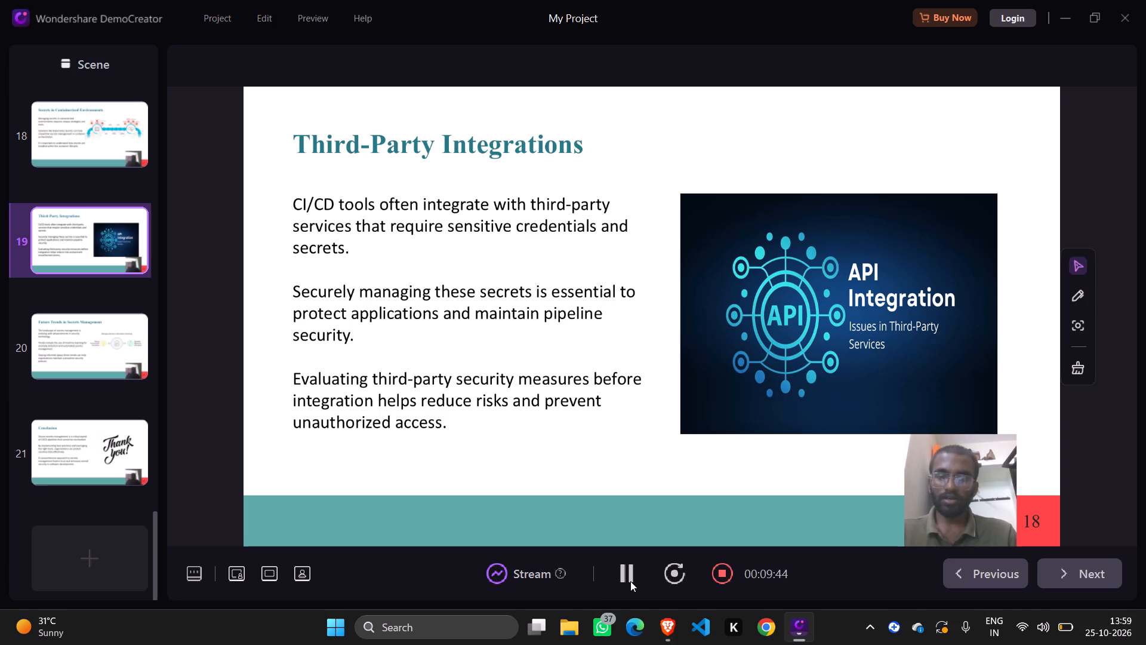
pyautogui.click(630, 581)
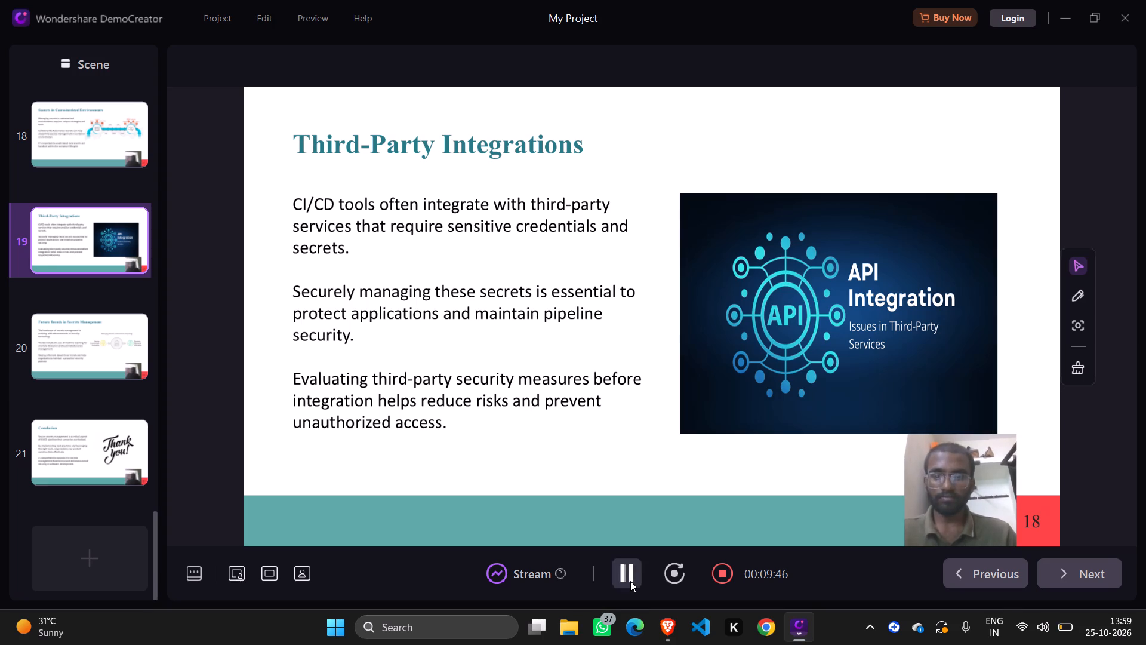
# Advance to the Future Trends in Secrets Management slide, record its segment, and pause the recording.
pyautogui.press('Right')
pyautogui.click(631, 582)
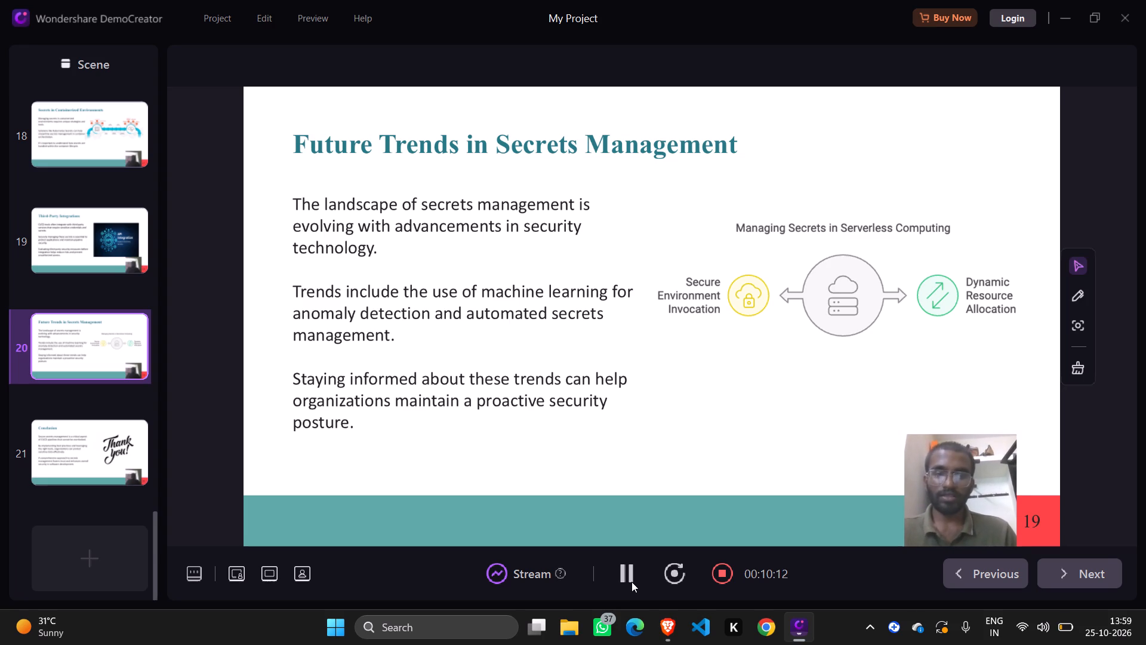
pyautogui.click(631, 582)
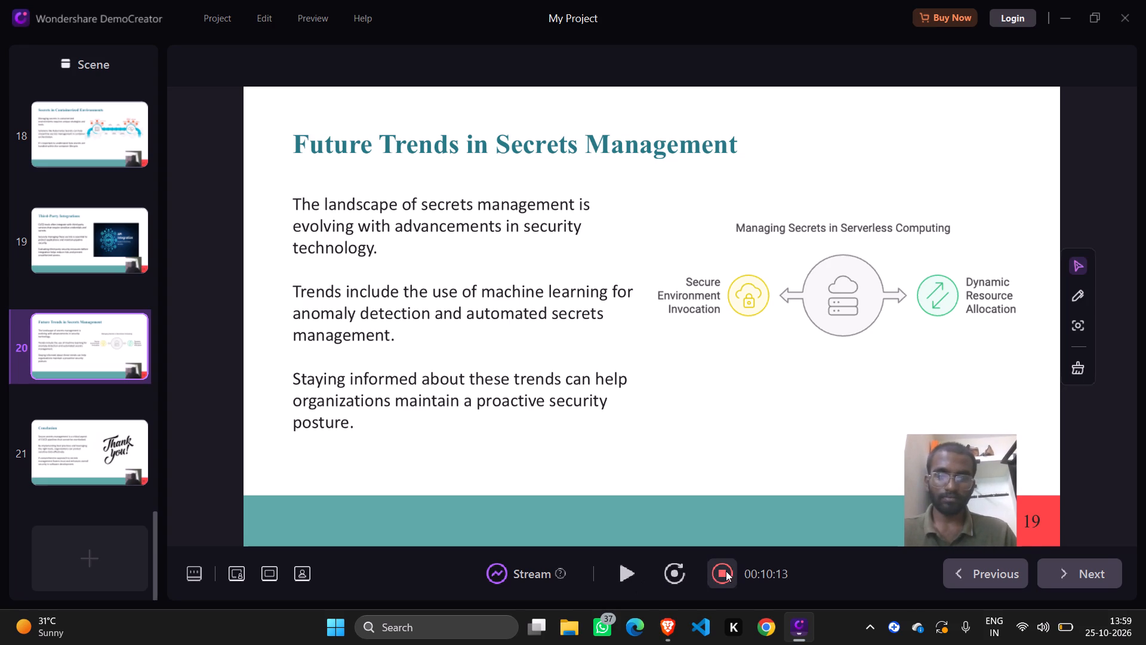
# Stop the presentation recording to finish it and move to the video editor.
pyautogui.click(726, 571)
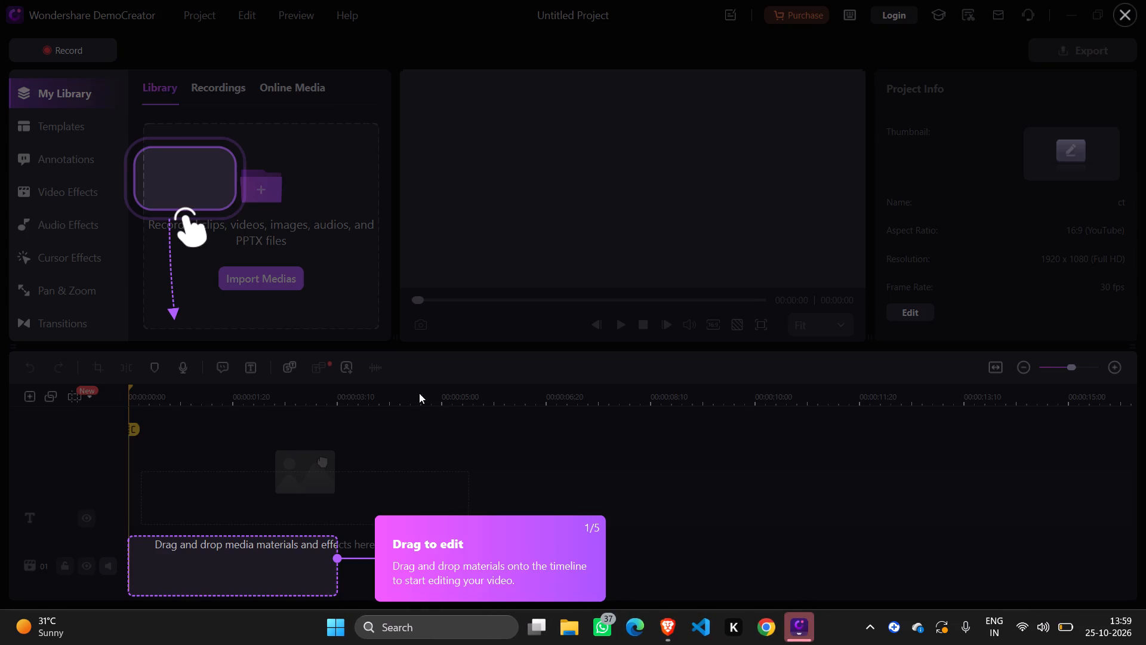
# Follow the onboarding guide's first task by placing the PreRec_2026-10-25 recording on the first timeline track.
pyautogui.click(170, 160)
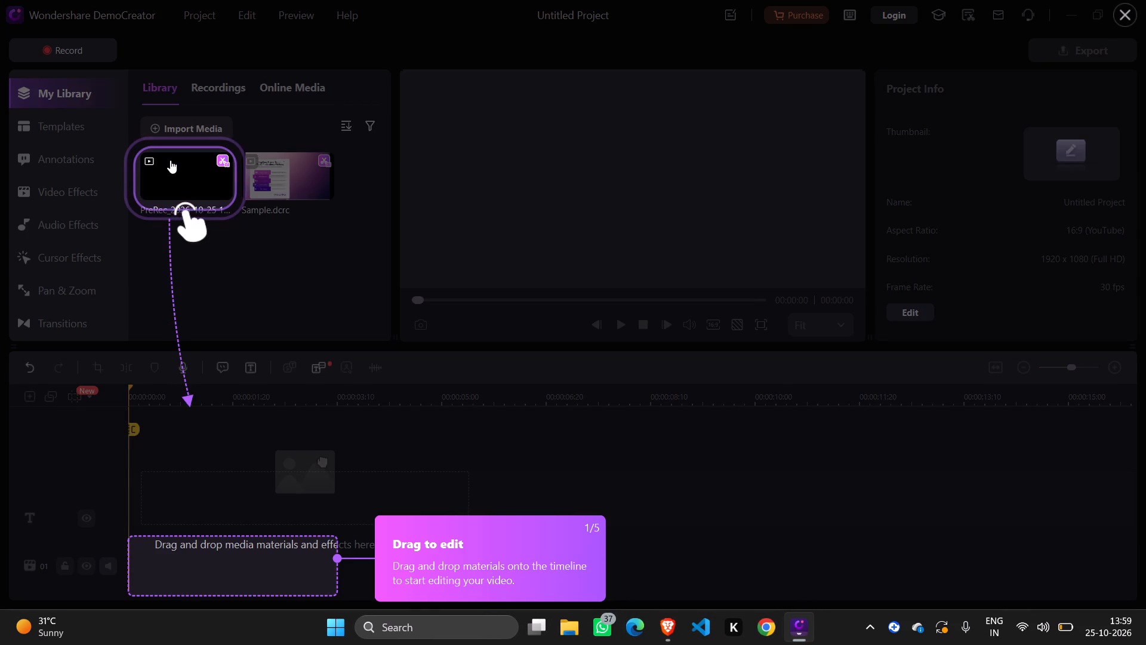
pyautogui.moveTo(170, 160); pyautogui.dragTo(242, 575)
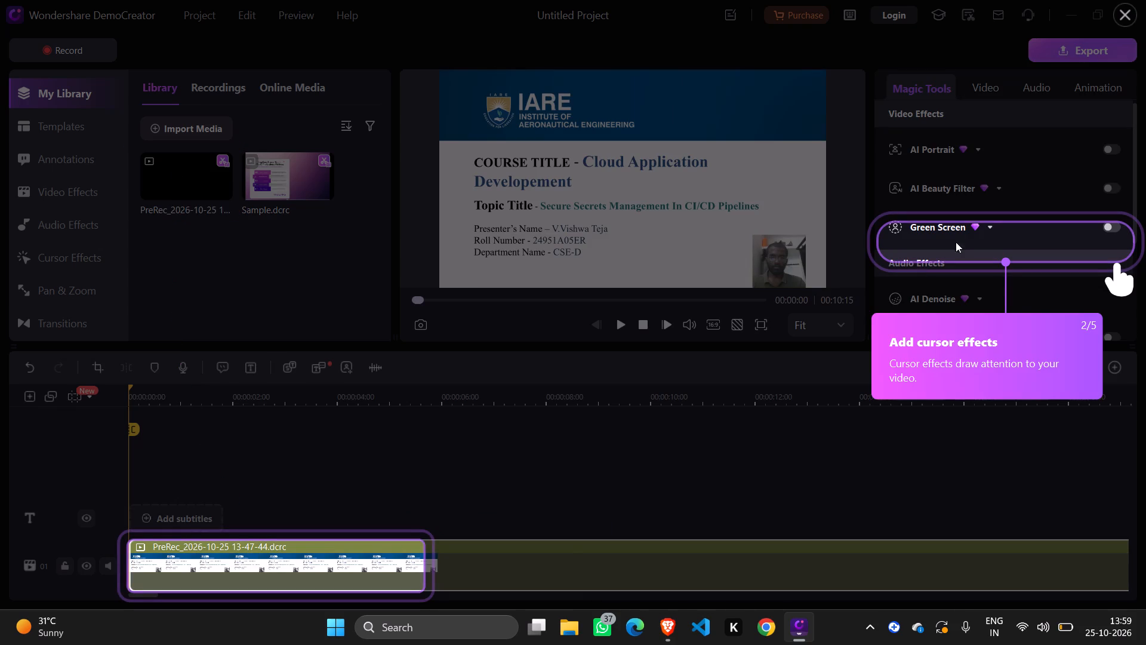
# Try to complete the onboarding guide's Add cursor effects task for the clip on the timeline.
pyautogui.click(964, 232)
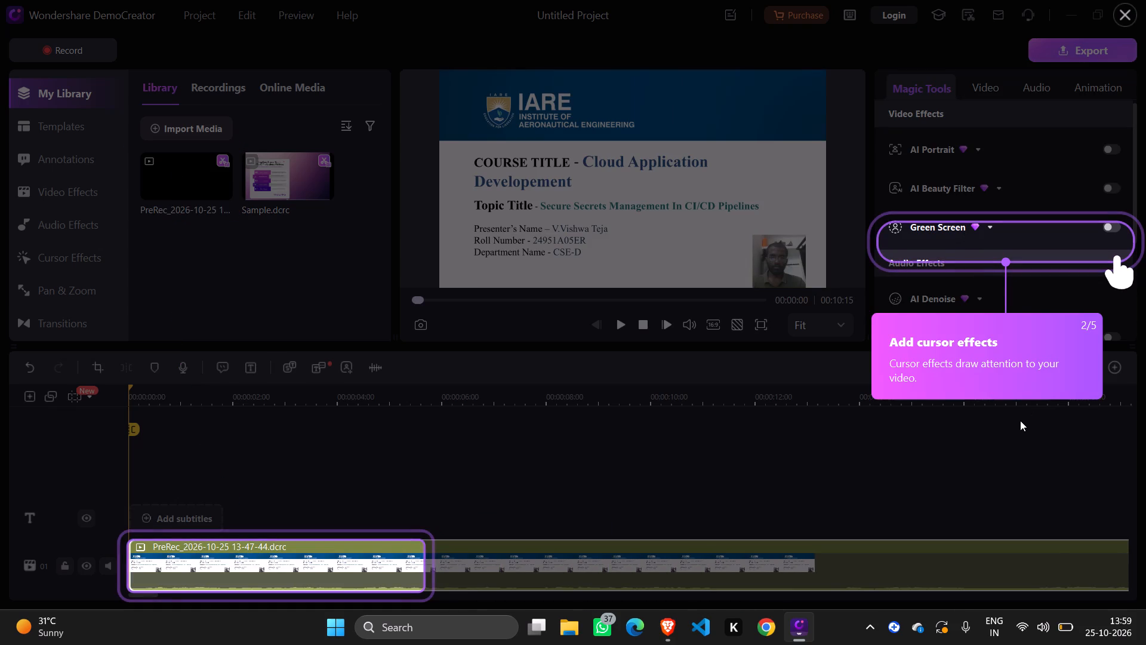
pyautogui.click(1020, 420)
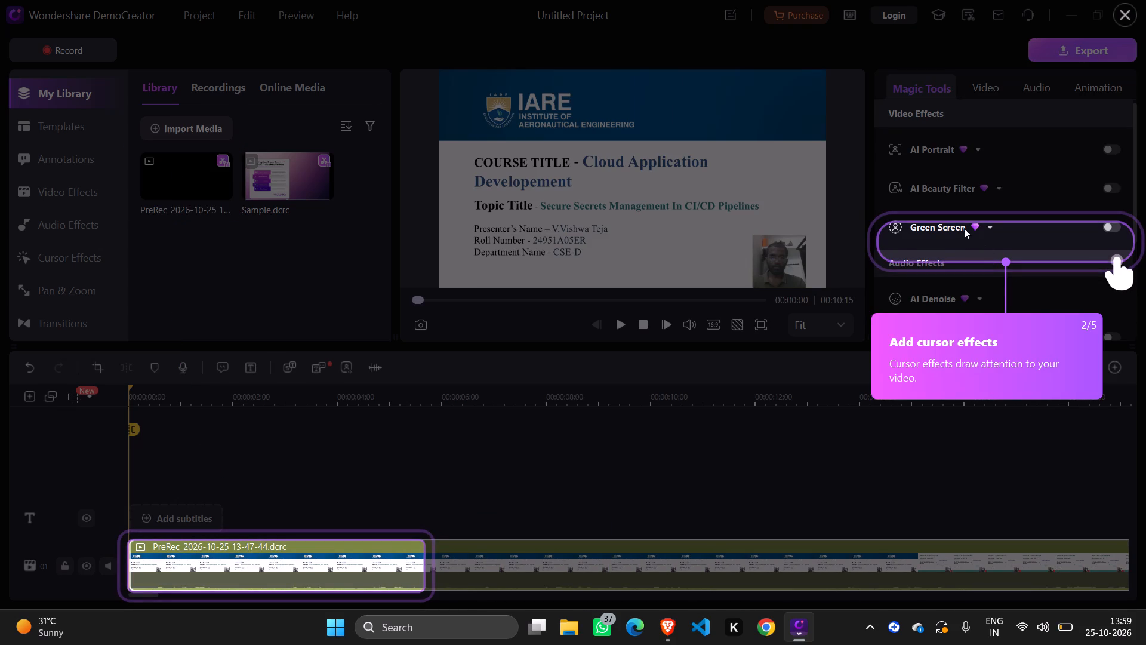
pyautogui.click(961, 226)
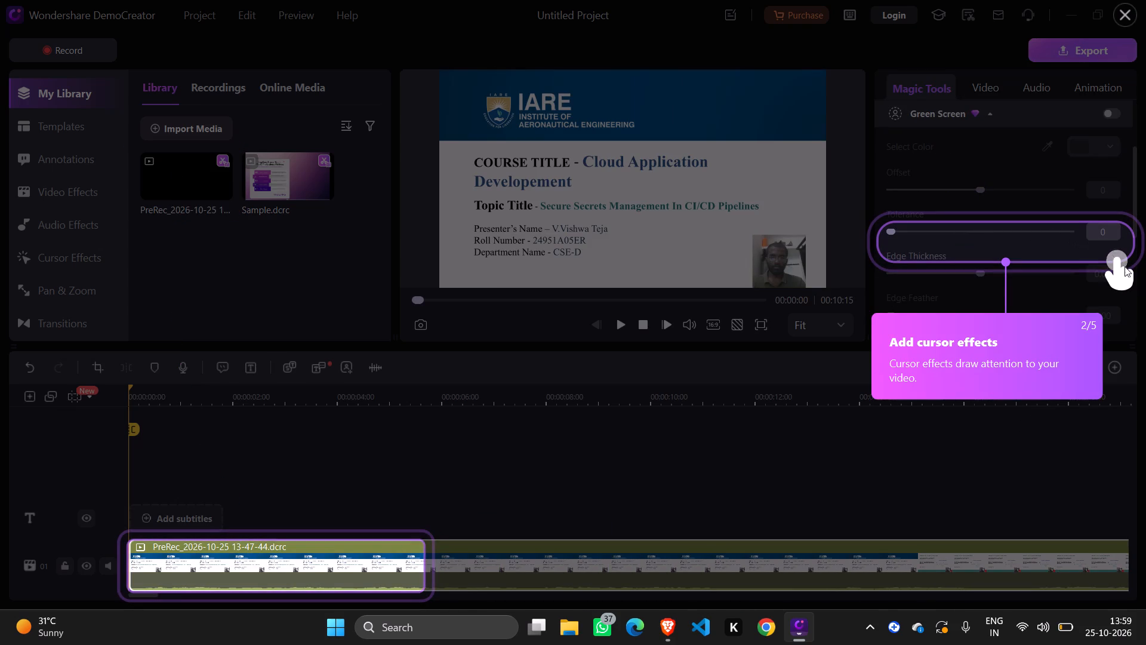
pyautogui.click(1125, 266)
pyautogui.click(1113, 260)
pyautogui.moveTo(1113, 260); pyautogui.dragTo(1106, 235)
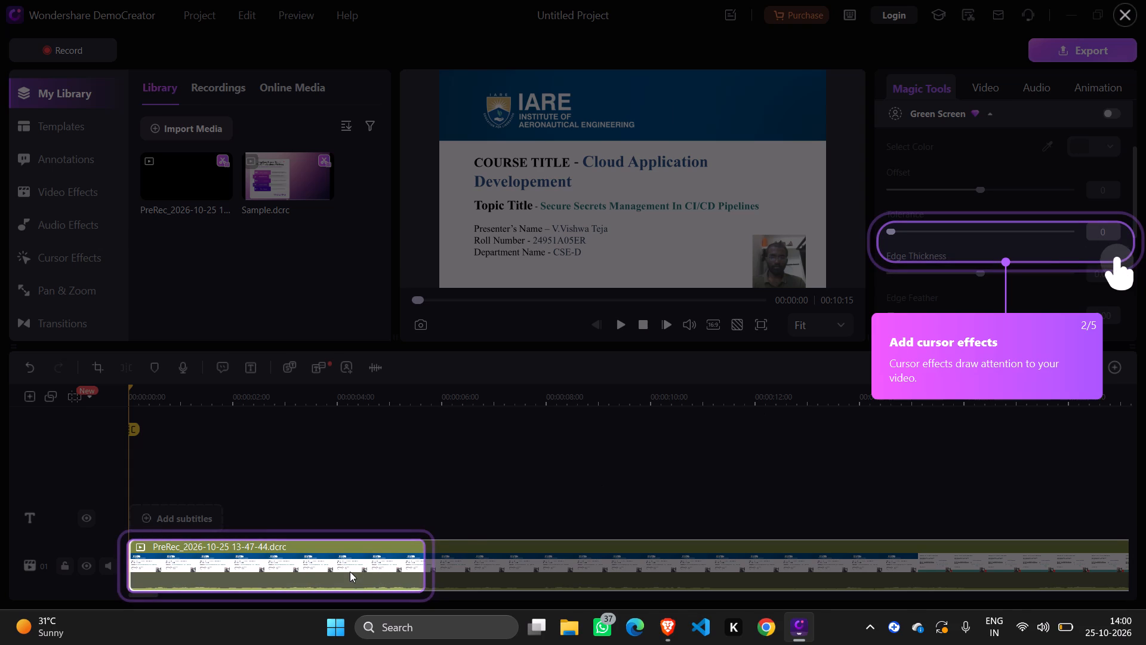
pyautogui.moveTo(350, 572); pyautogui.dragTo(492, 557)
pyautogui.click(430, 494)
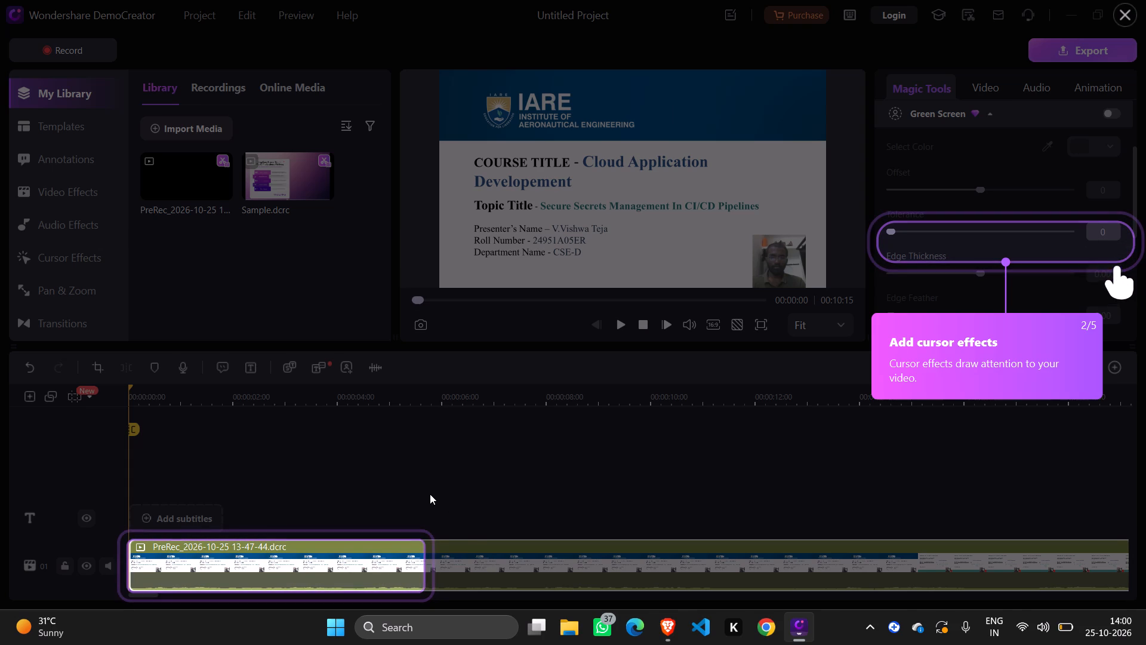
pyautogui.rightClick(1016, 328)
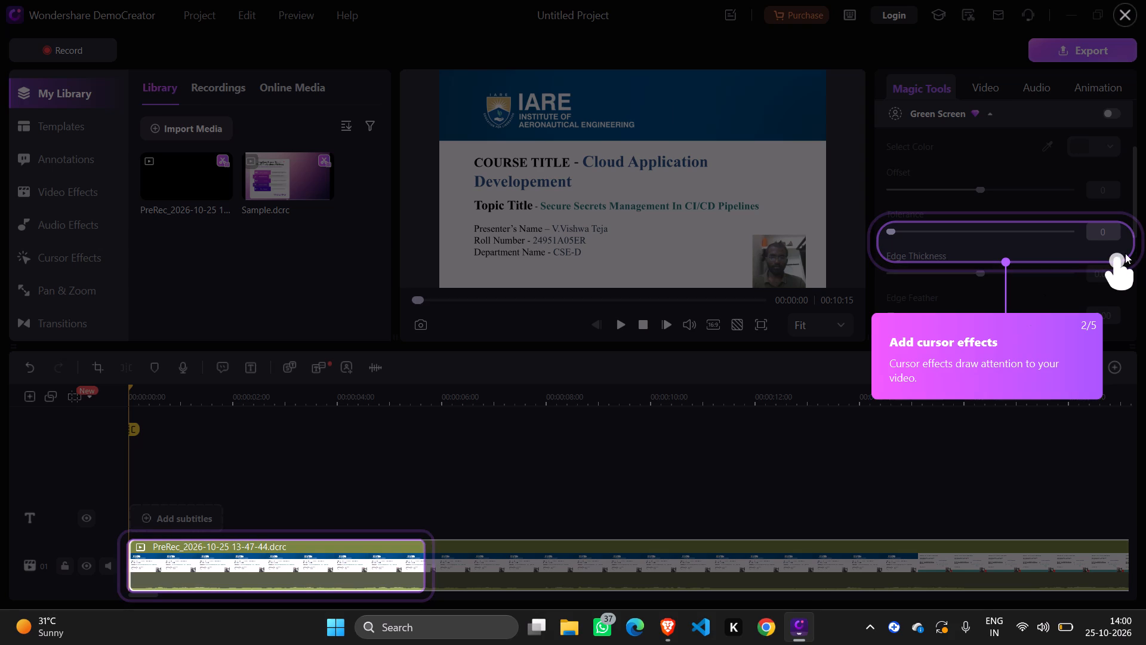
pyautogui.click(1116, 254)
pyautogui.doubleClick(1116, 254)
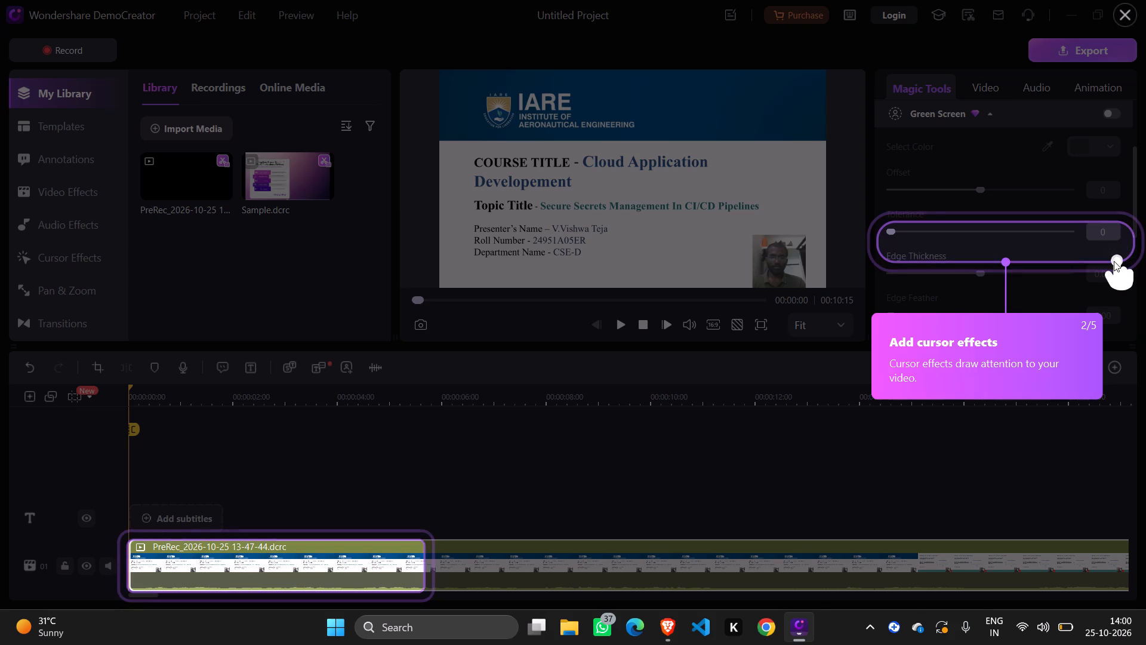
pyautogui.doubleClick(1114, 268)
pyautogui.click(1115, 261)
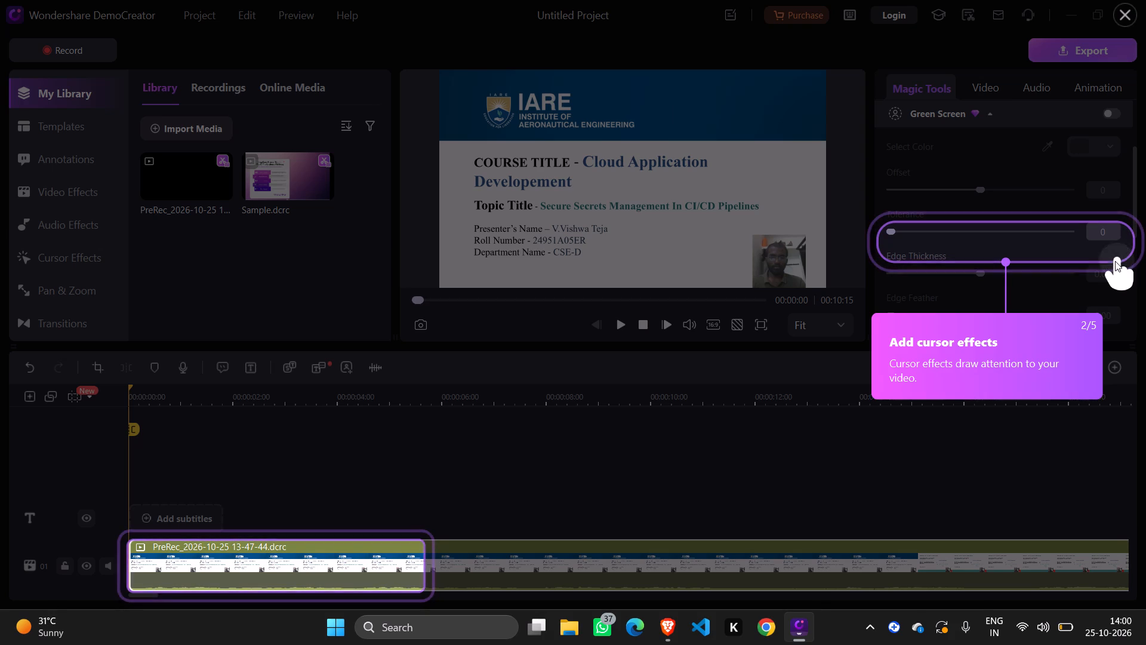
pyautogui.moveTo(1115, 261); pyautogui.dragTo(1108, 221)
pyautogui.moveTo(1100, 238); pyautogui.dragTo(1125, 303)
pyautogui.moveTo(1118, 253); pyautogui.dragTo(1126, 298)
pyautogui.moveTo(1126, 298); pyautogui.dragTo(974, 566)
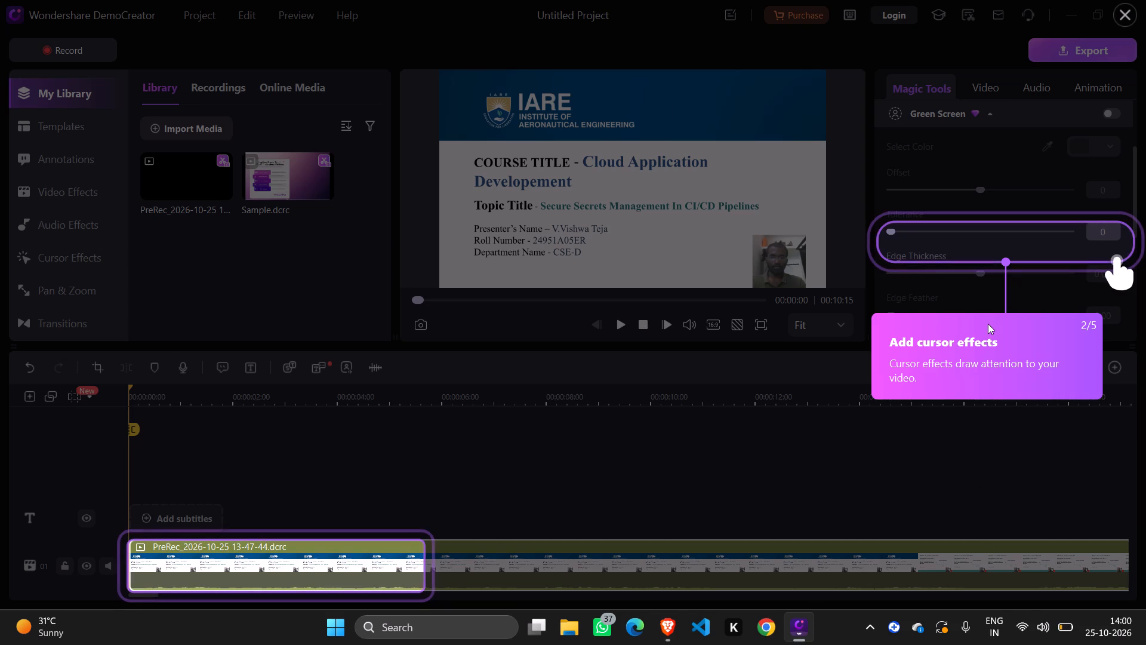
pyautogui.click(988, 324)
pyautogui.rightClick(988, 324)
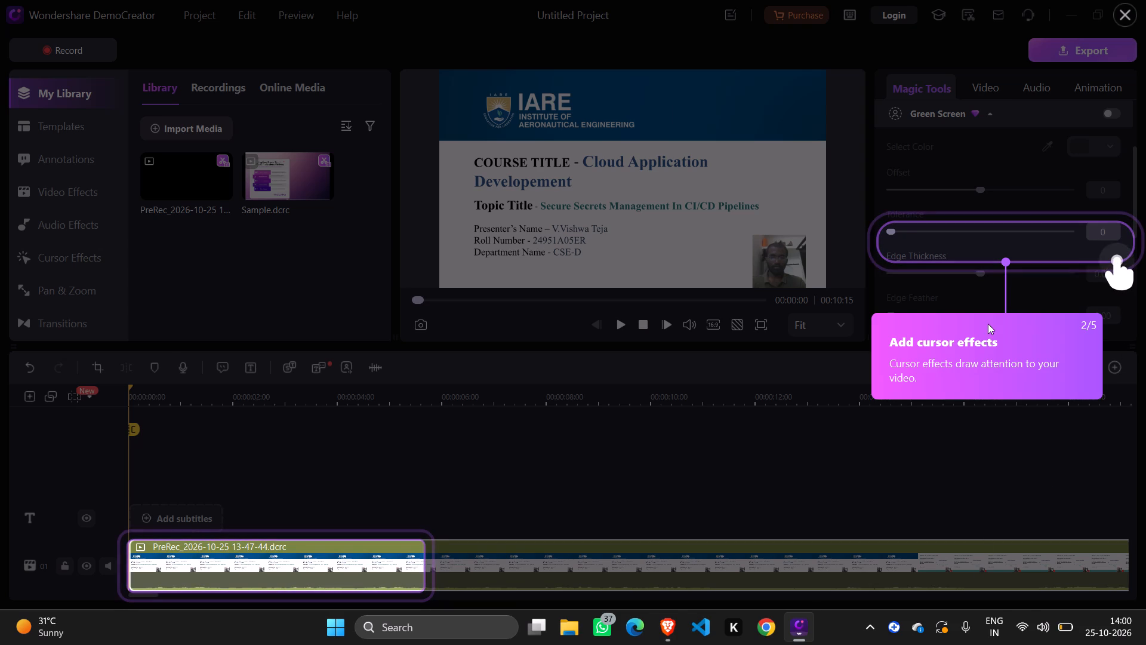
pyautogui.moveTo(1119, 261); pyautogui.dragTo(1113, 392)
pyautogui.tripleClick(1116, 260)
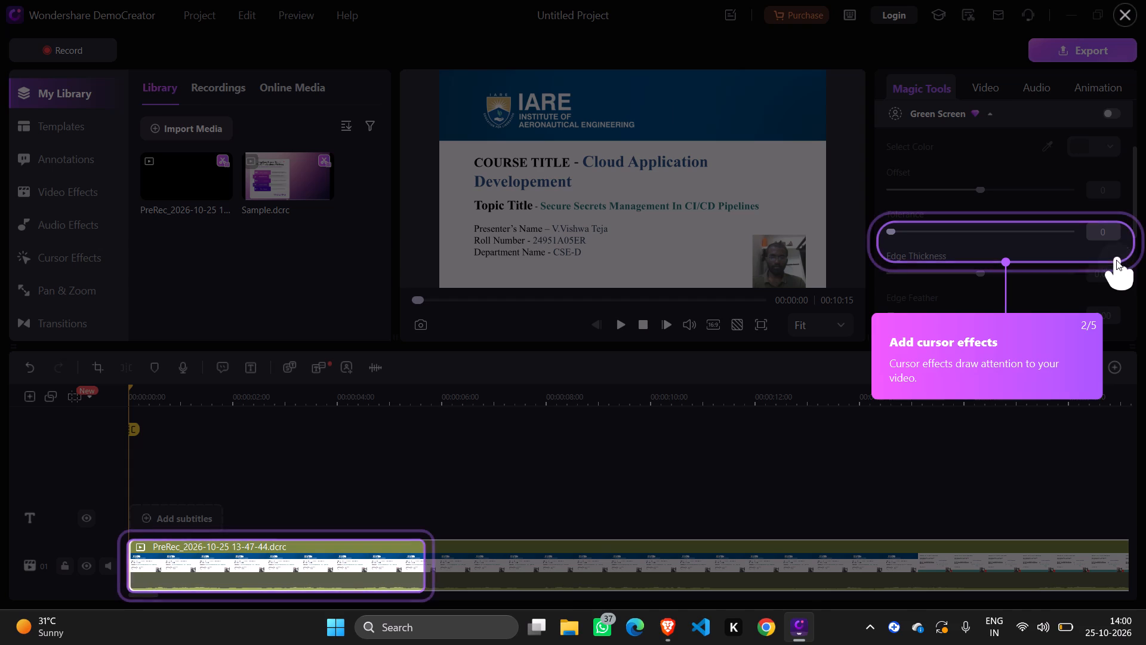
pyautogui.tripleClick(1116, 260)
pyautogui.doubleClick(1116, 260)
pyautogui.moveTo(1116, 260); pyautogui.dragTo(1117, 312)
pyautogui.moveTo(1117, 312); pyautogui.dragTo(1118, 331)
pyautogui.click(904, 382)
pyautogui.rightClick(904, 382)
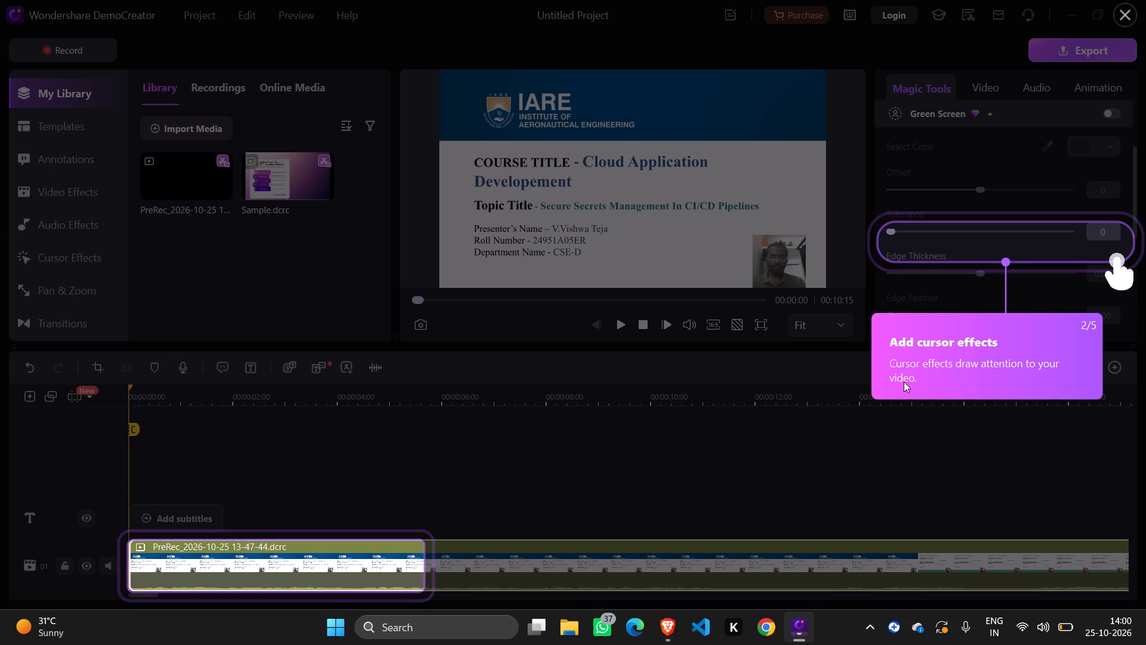
# Exit the onboarding guide and dismiss the tip about the Help menu.
pyautogui.click(1122, 18)
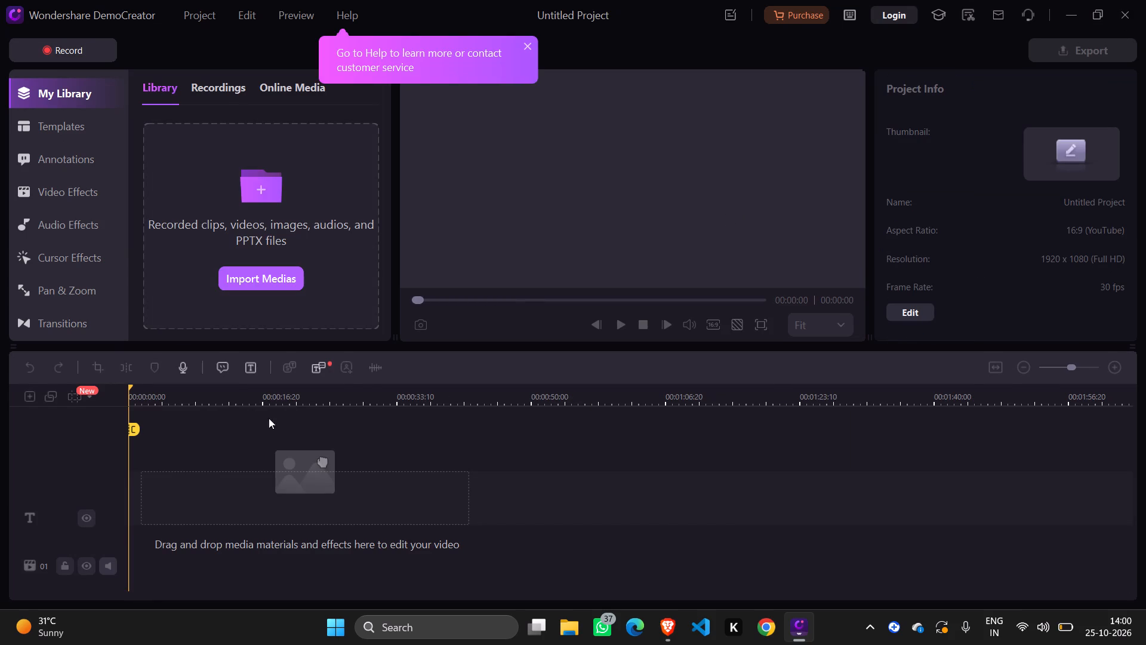
pyautogui.click(523, 45)
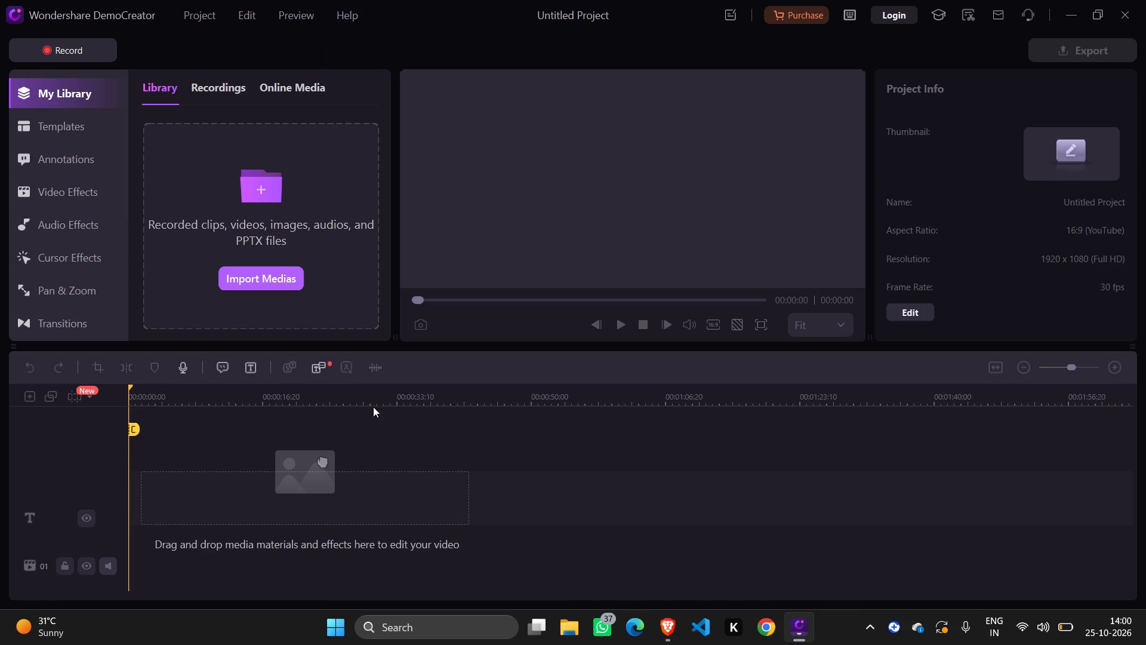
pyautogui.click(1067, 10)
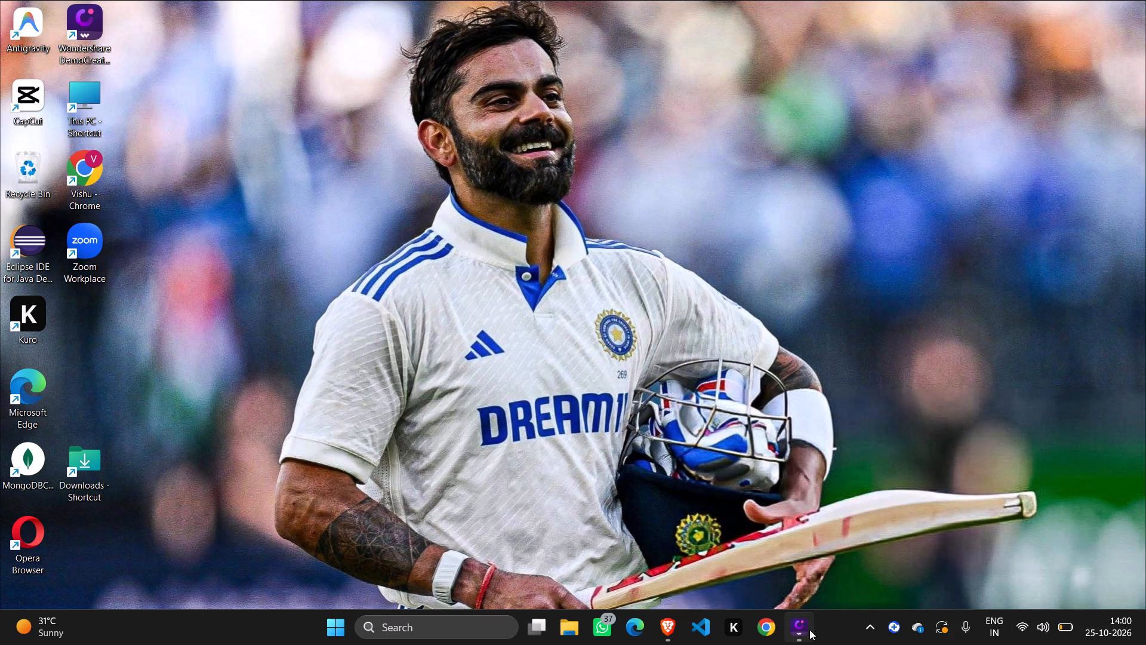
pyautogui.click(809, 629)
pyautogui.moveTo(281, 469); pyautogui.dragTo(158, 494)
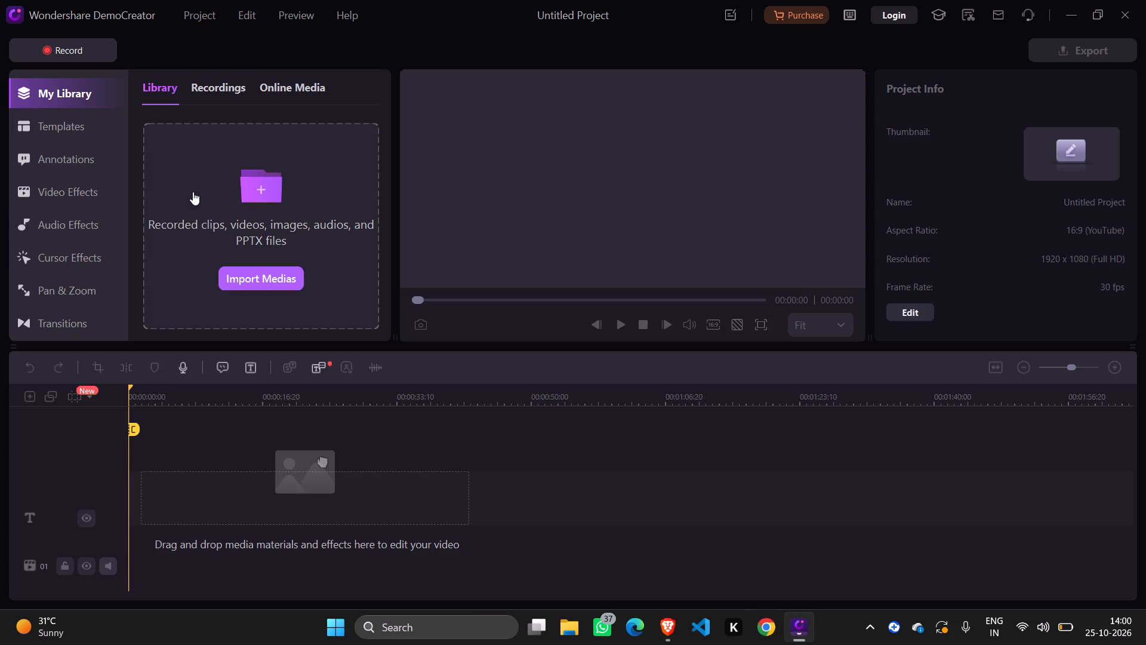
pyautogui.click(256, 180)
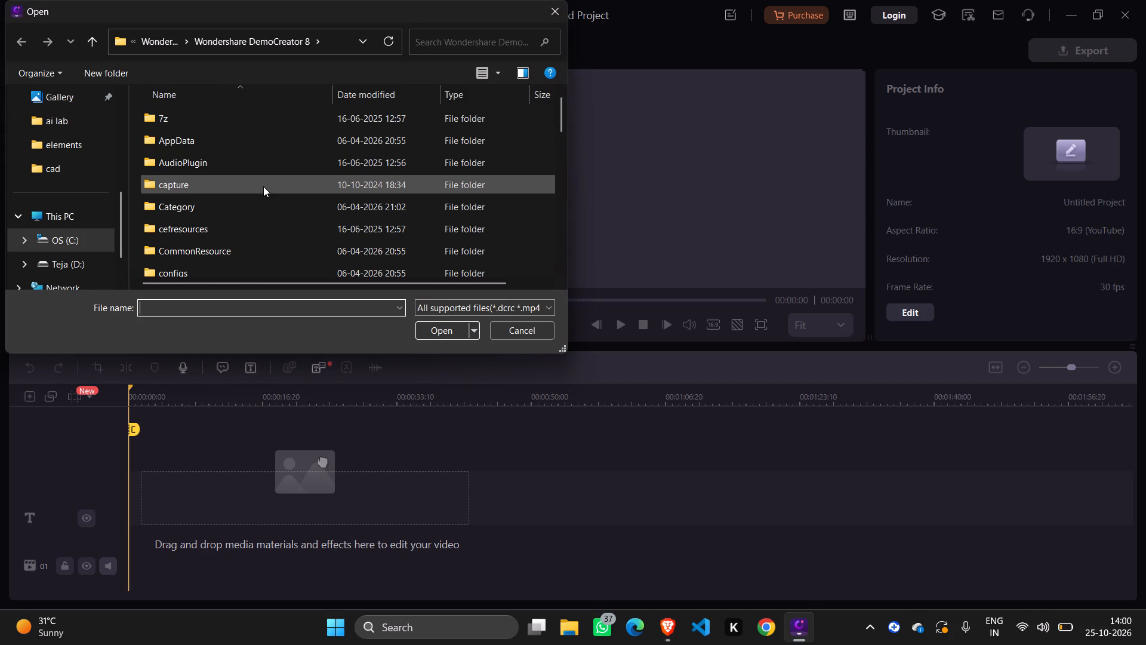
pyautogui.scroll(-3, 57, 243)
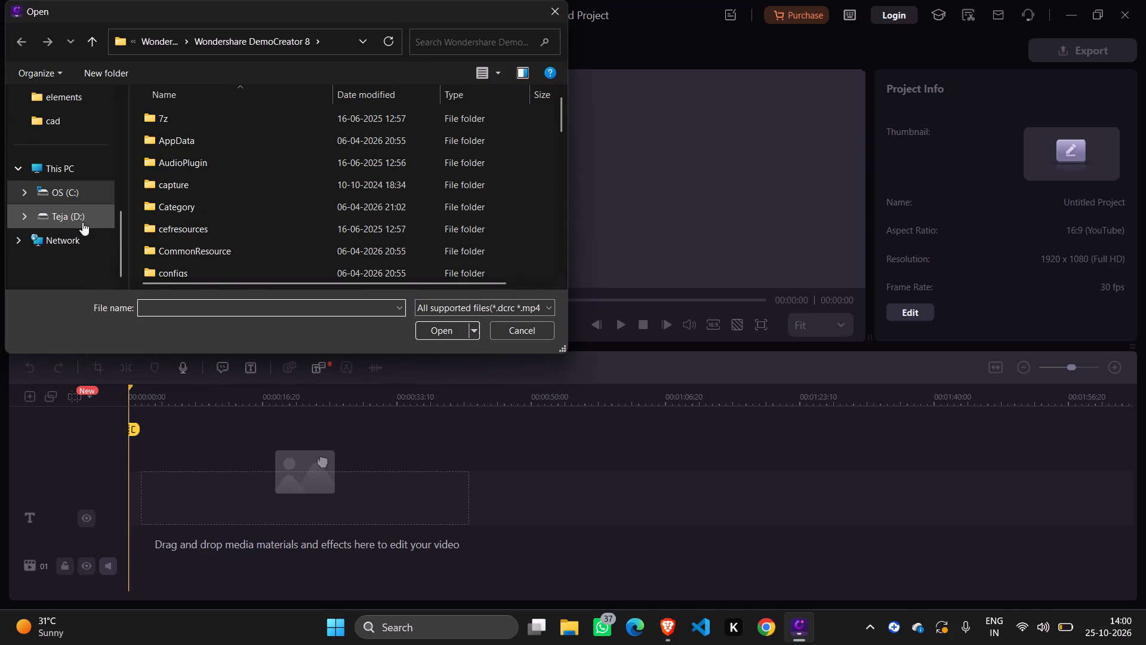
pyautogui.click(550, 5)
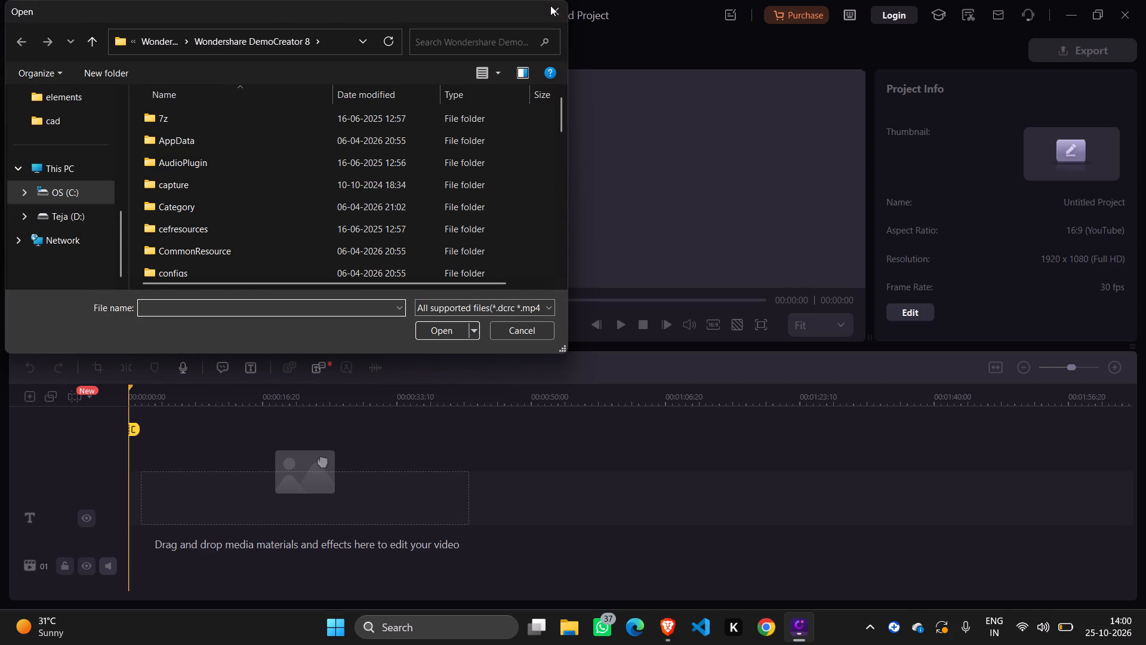
# Export the PreRec_2026-10-25 clip directly from the saved recordings, choosing the export with watermark.
pyautogui.click(209, 92)
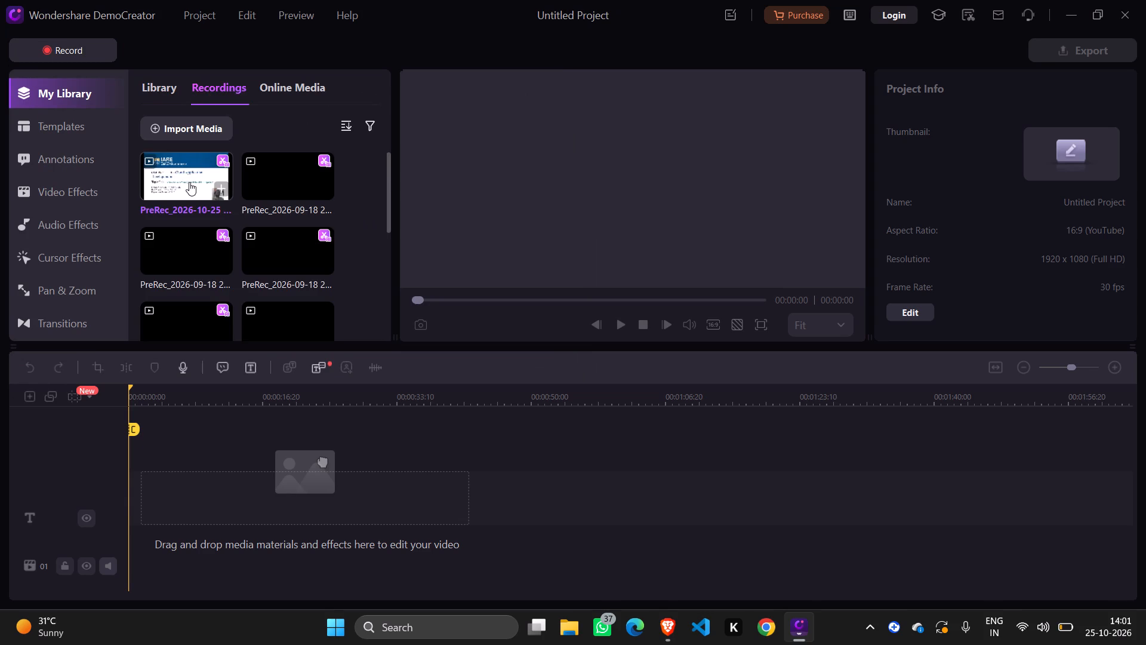
pyautogui.rightClick(189, 182)
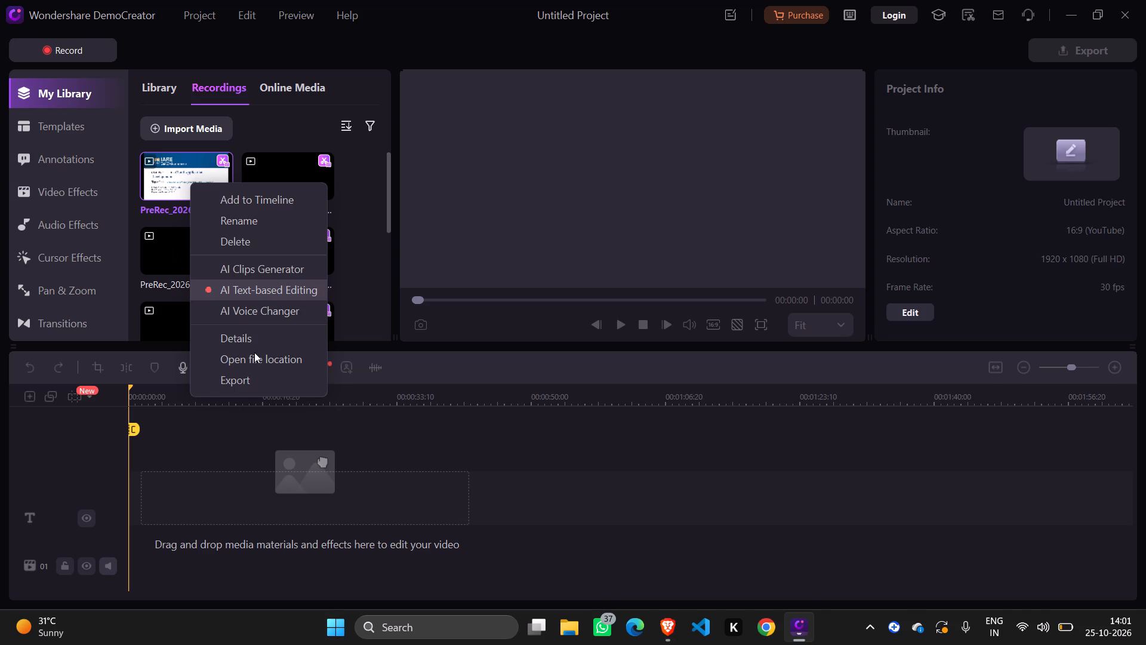
pyautogui.click(249, 379)
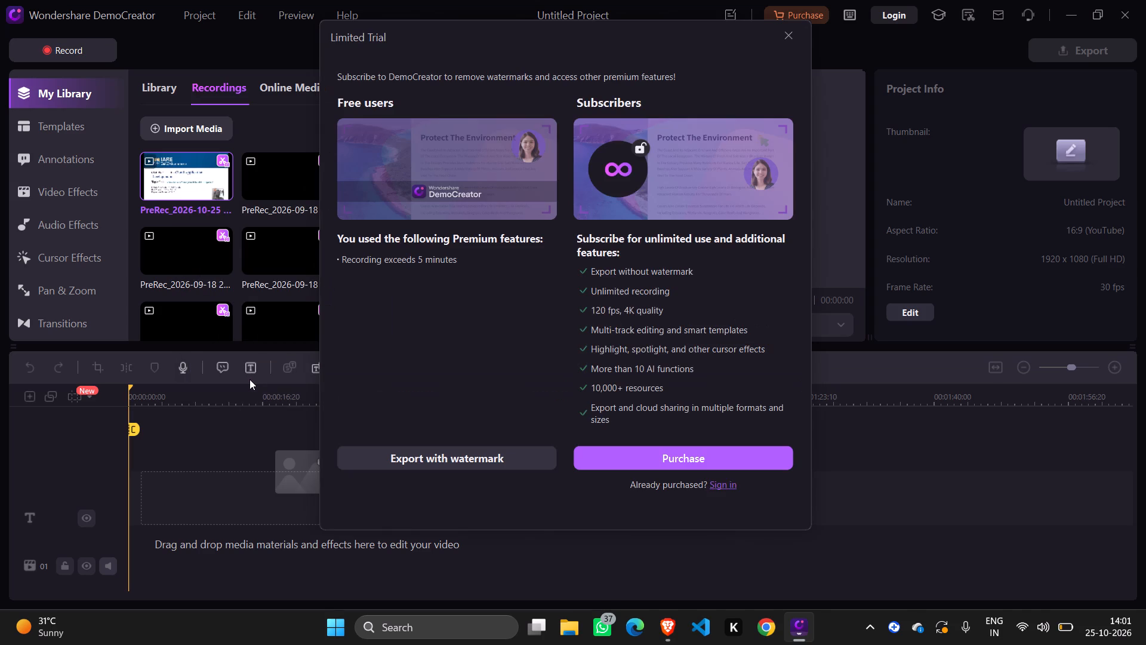
pyautogui.click(508, 459)
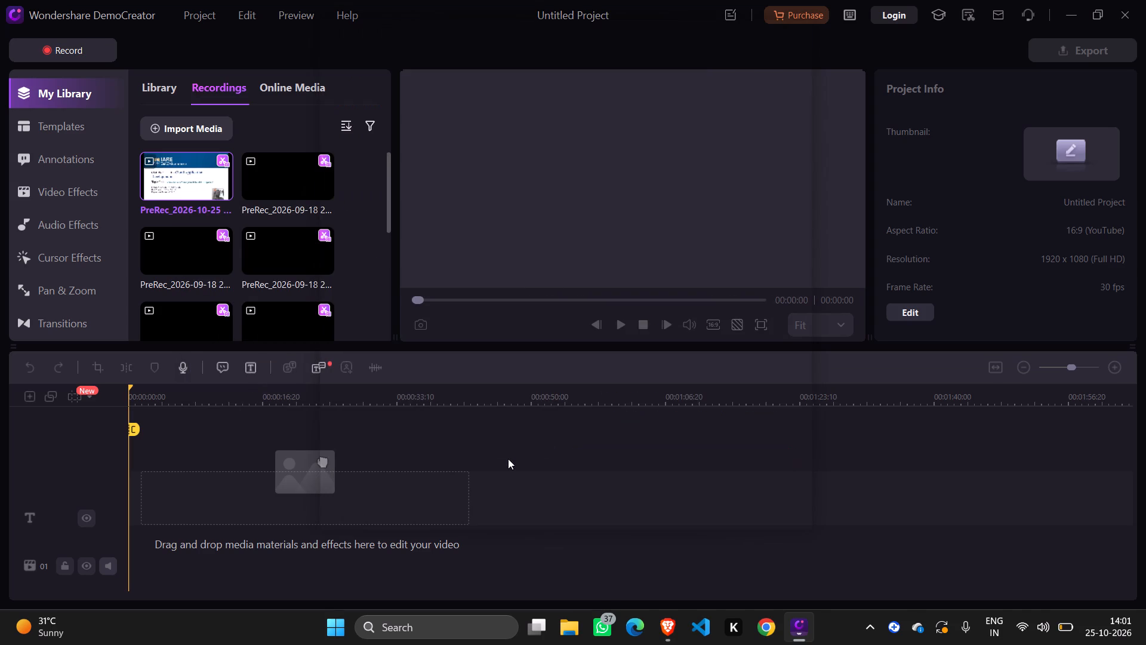
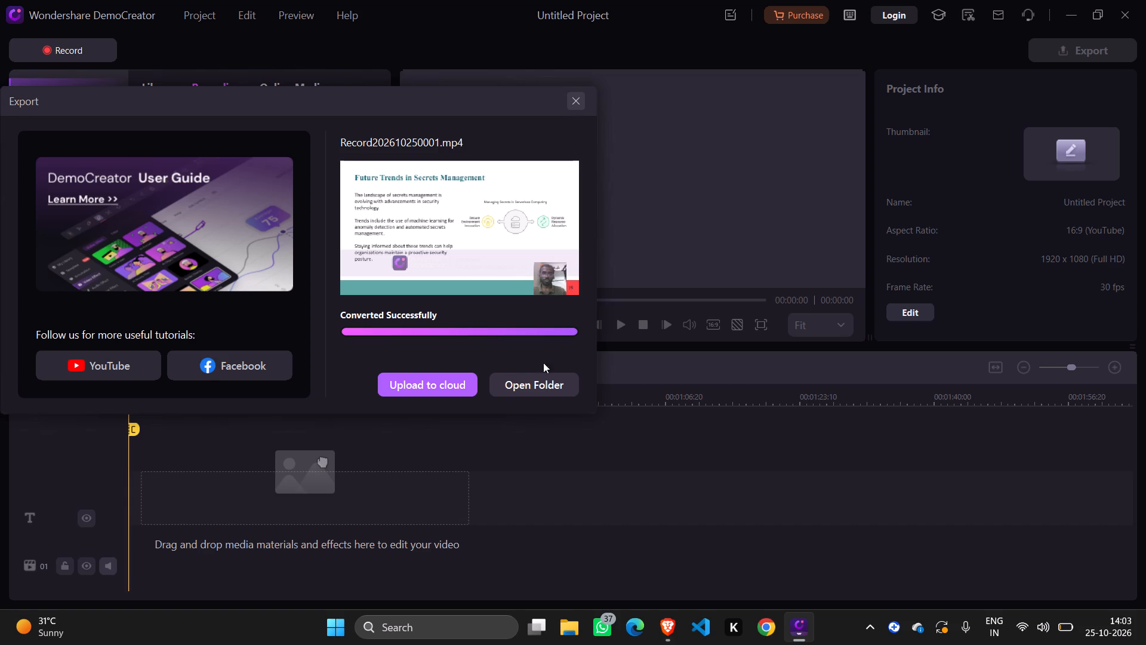
# Open the folder containing the exported Record202610250001.mp4.
pyautogui.click(533, 383)
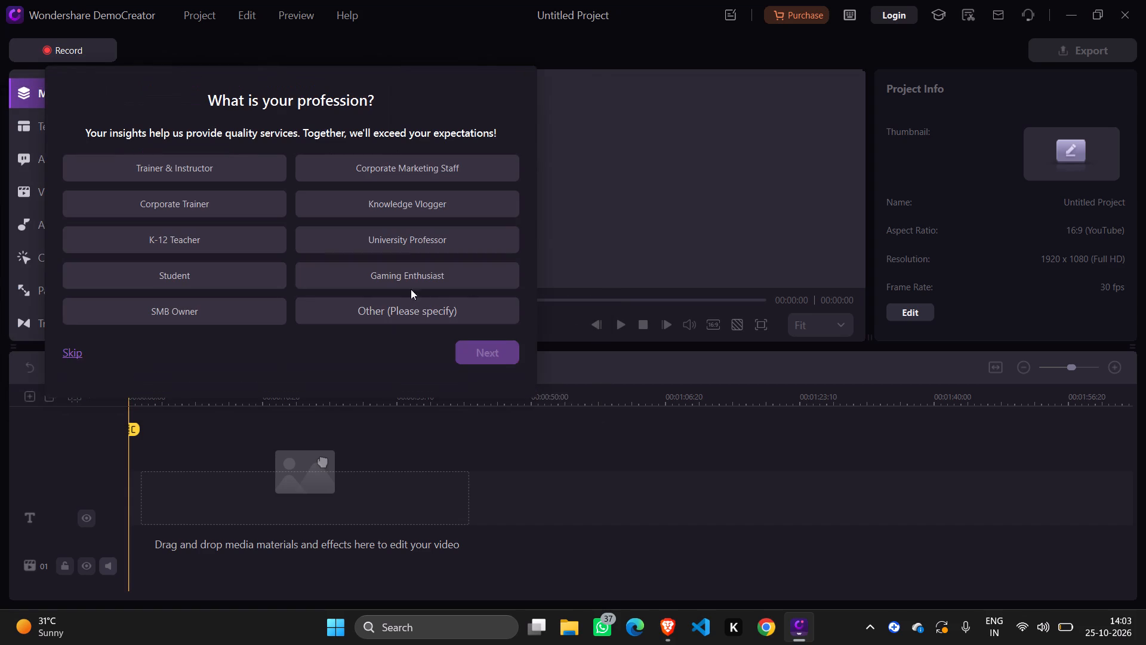
# Submit the survey with student as the other profession, Student projects as the video type and LinkedIn as the sharing platform.
pyautogui.click(363, 312)
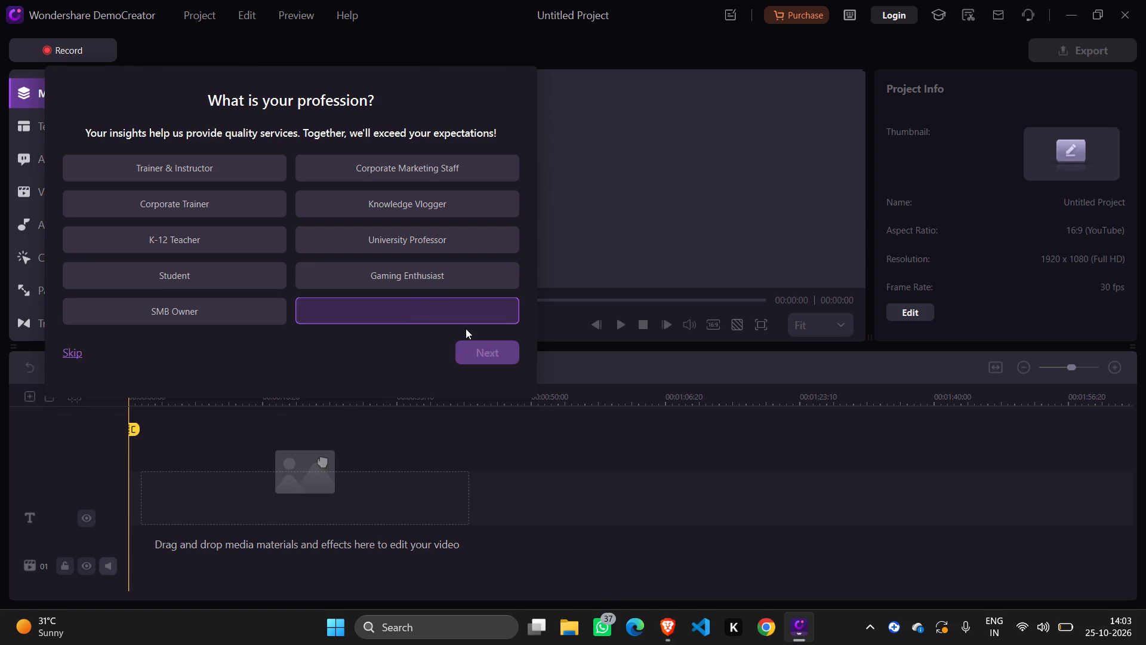
pyautogui.write('student')
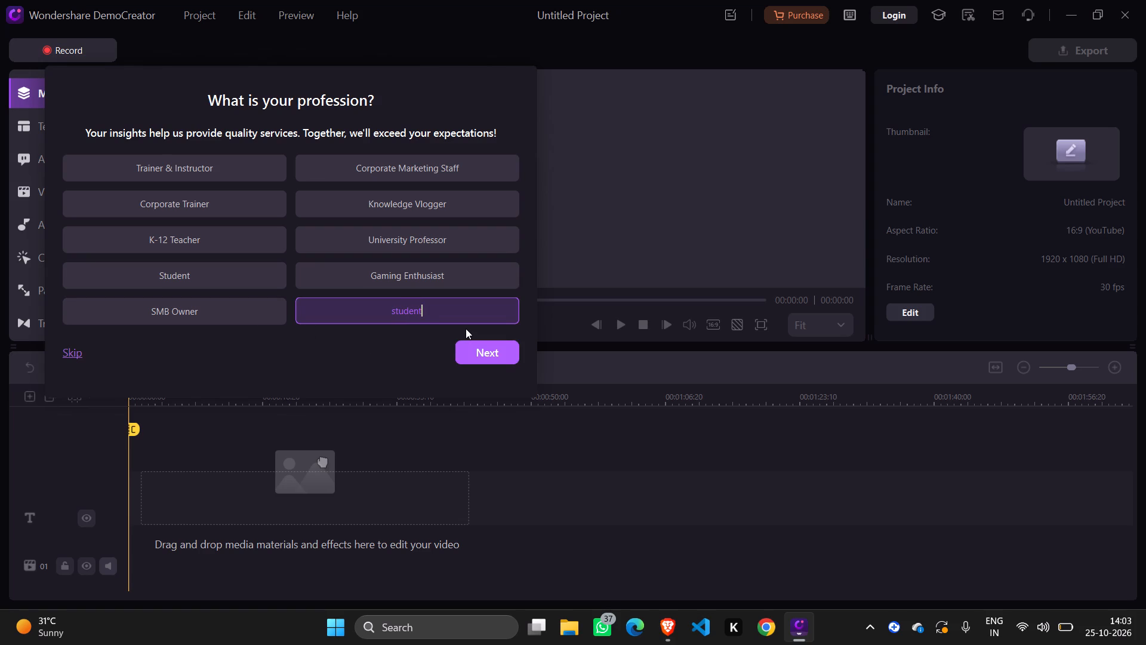
pyautogui.click(484, 347)
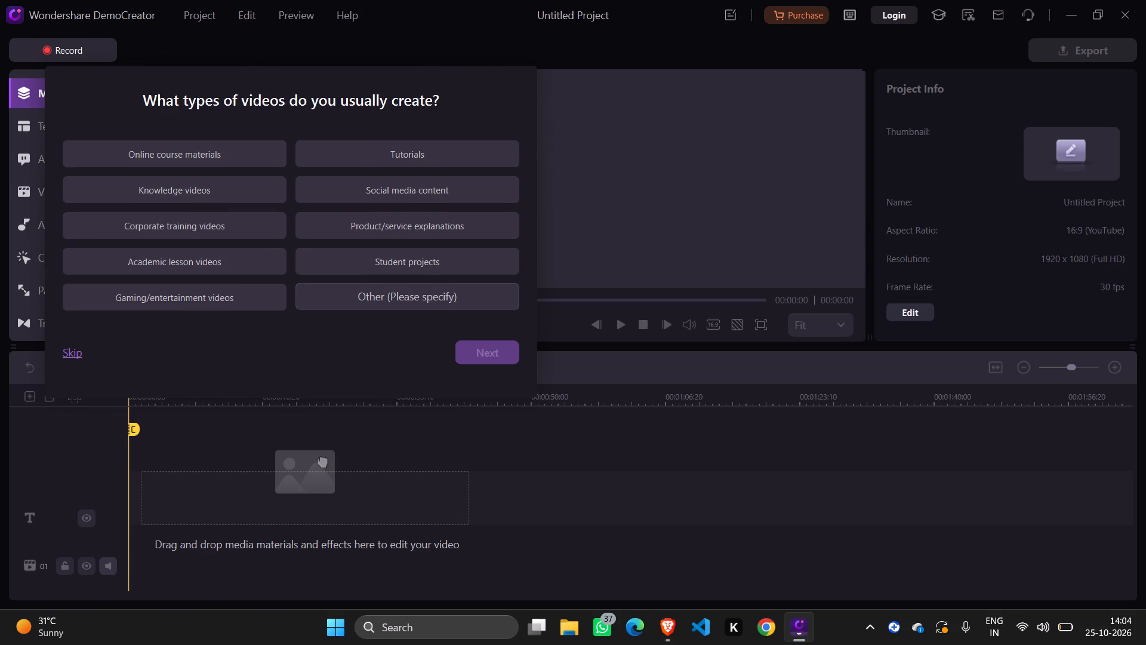
pyautogui.click(437, 270)
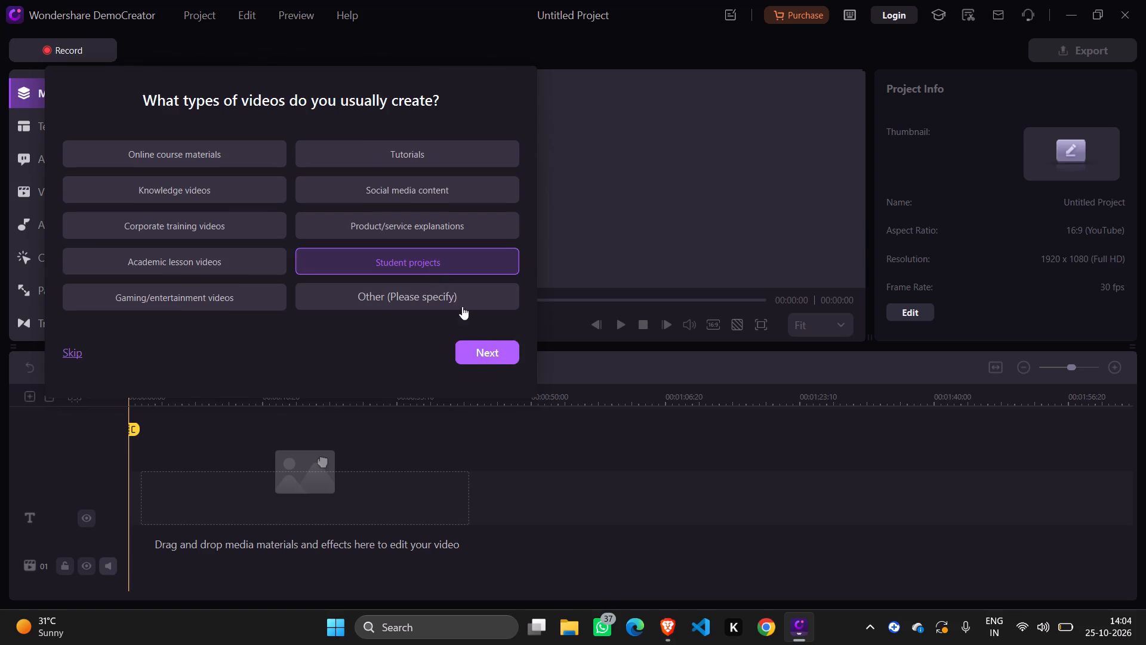
pyautogui.click(484, 351)
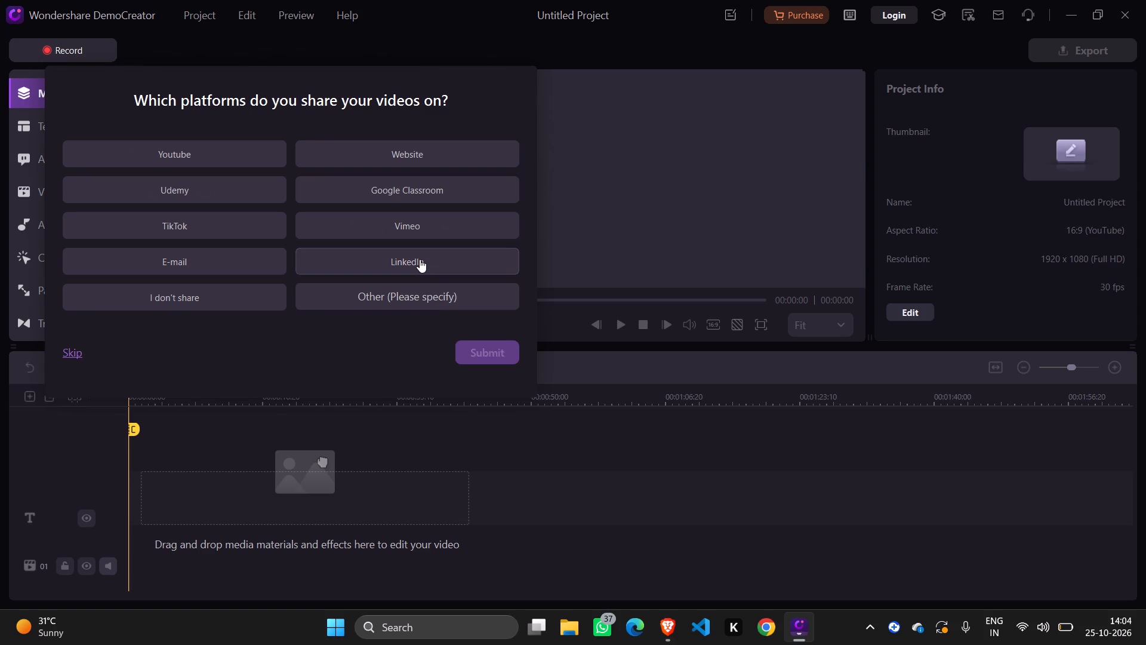
pyautogui.click(420, 259)
pyautogui.click(497, 348)
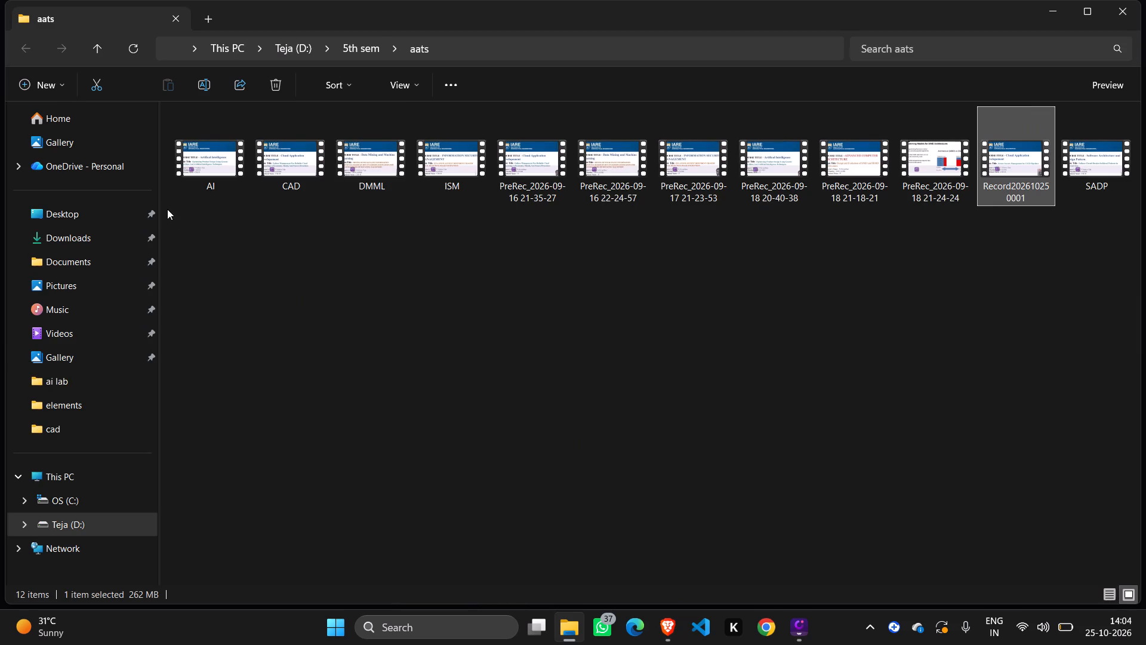
pyautogui.moveTo(176, 205); pyautogui.dragTo(739, 200)
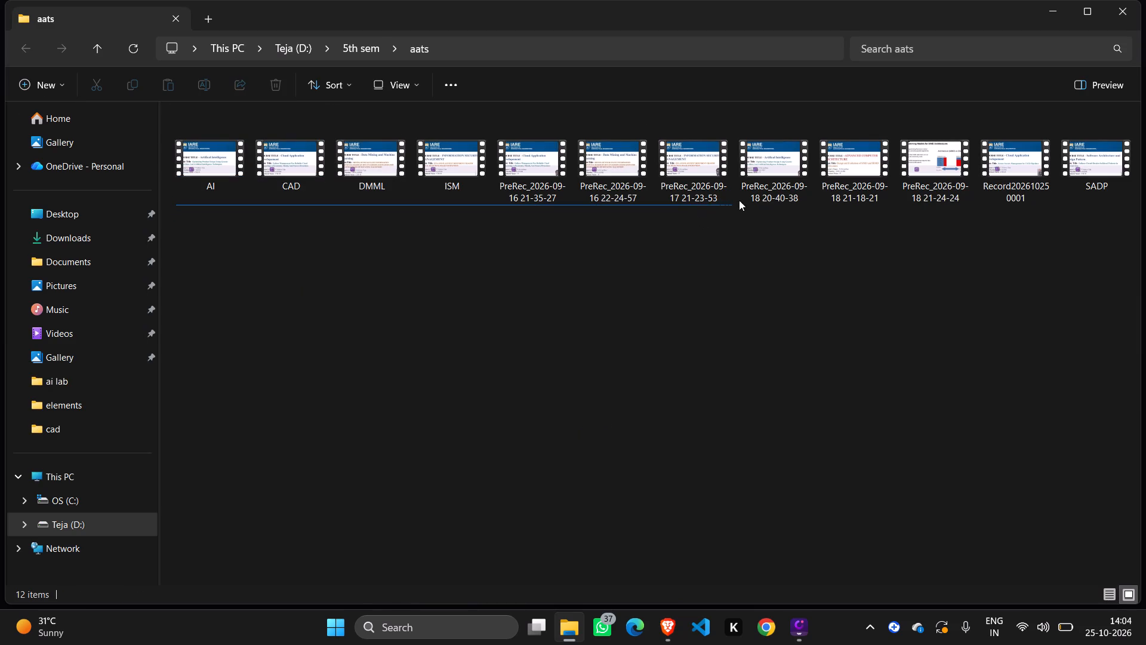
pyautogui.moveTo(739, 200); pyautogui.dragTo(911, 173)
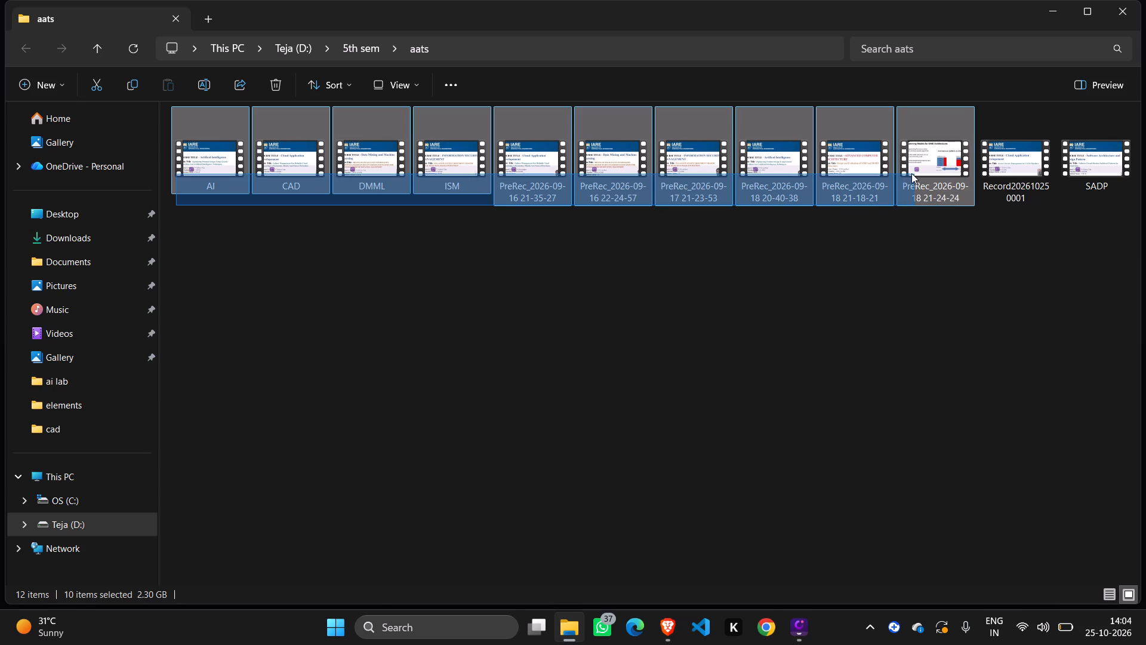
pyautogui.moveTo(911, 173); pyautogui.dragTo(910, 173)
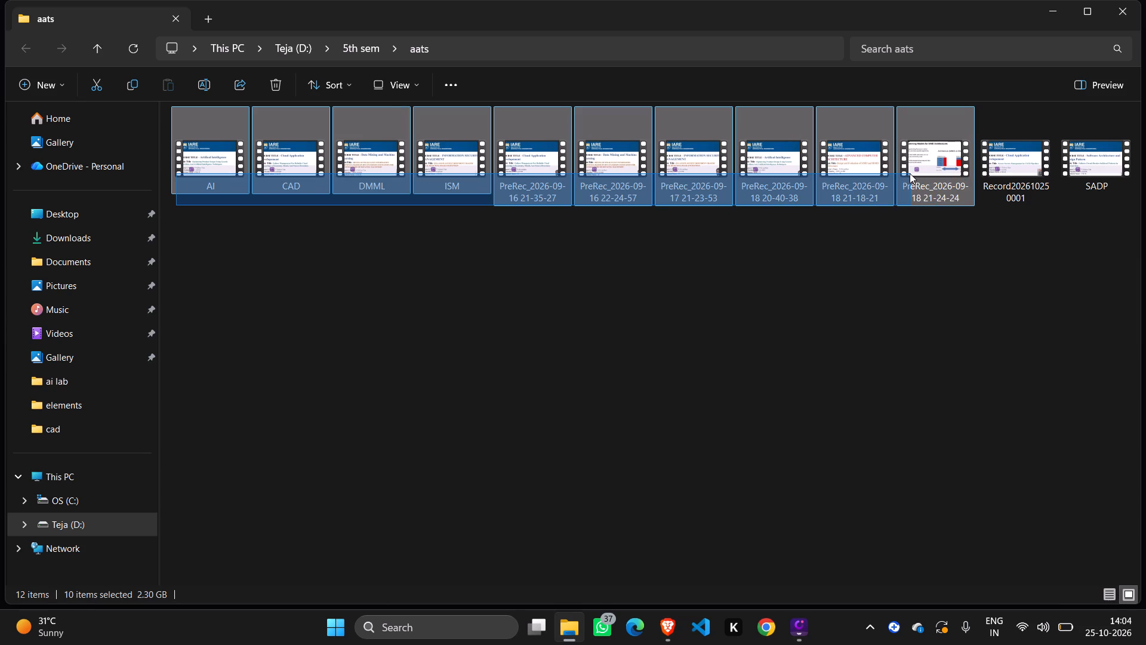
pyautogui.click(275, 90)
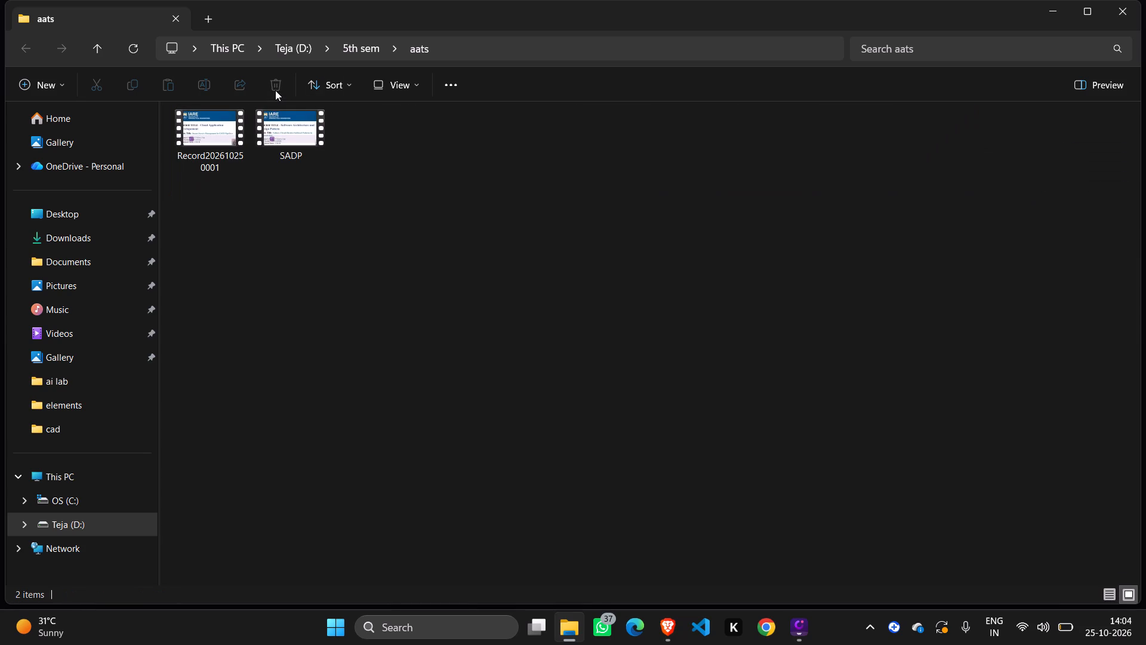
pyautogui.click(285, 153)
pyautogui.click(275, 82)
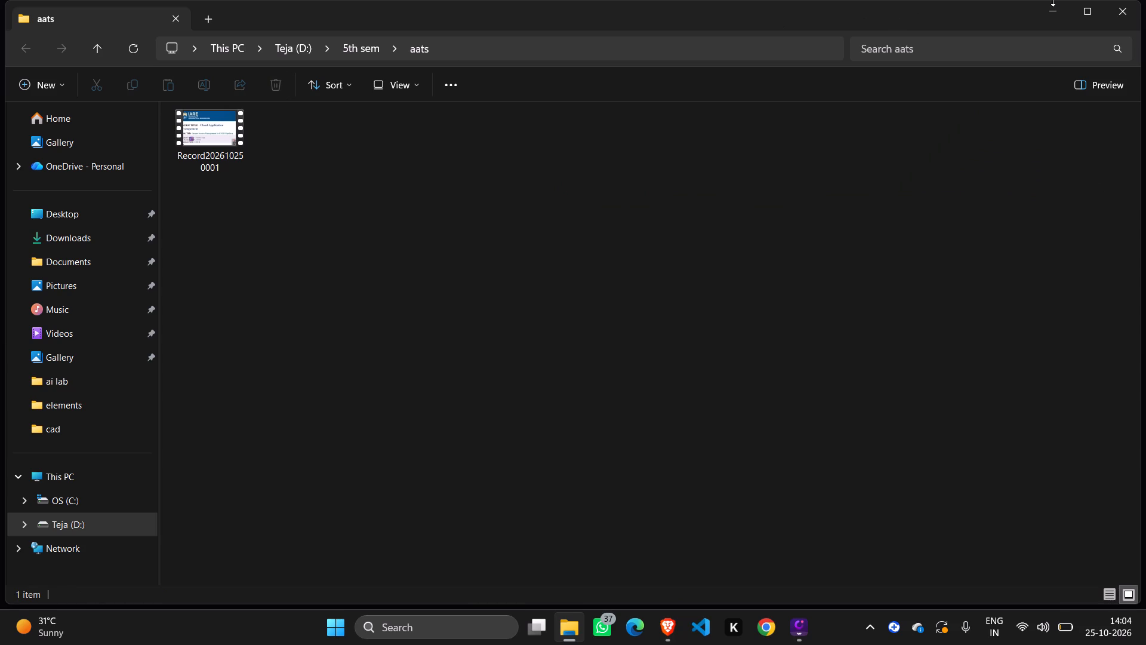
pyautogui.click(1041, 13)
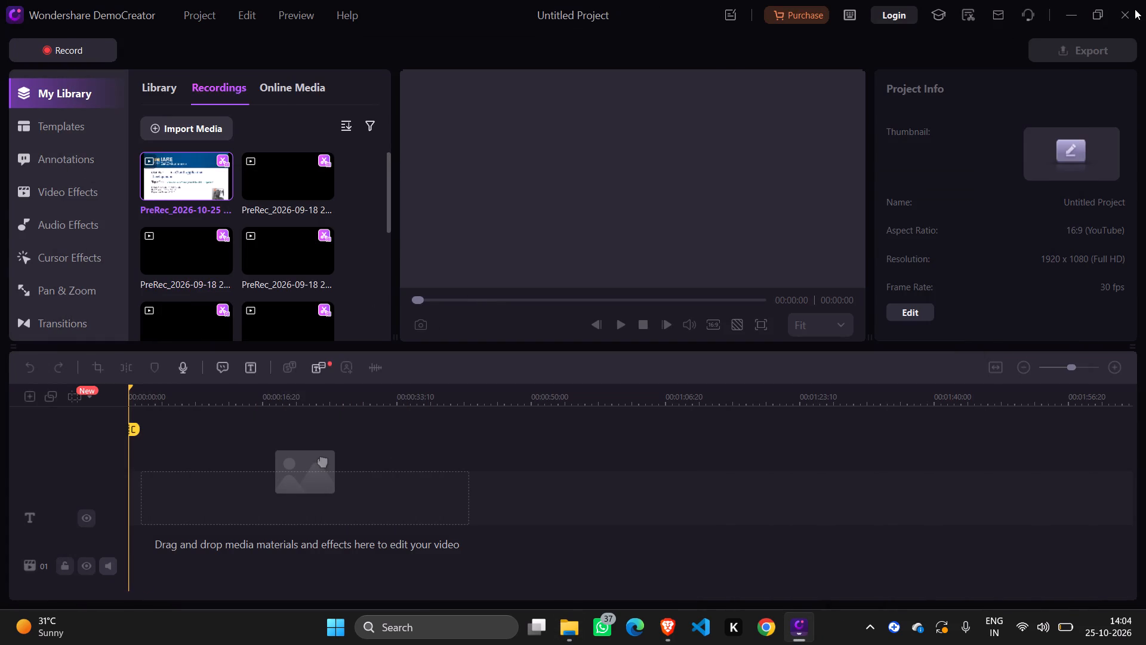
# Close the video editor with the Untitled Project.
pyautogui.click(1120, 14)
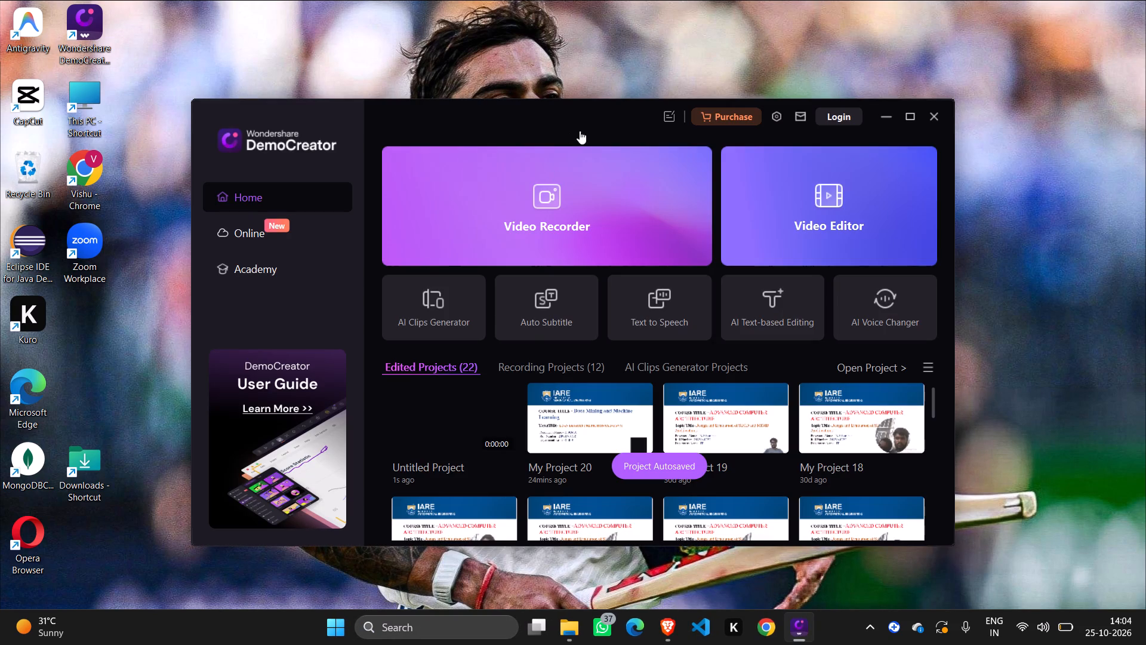
# Return to the My Project presentation through the Video Recorder, go back to its first scenes and close it.
pyautogui.click(557, 206)
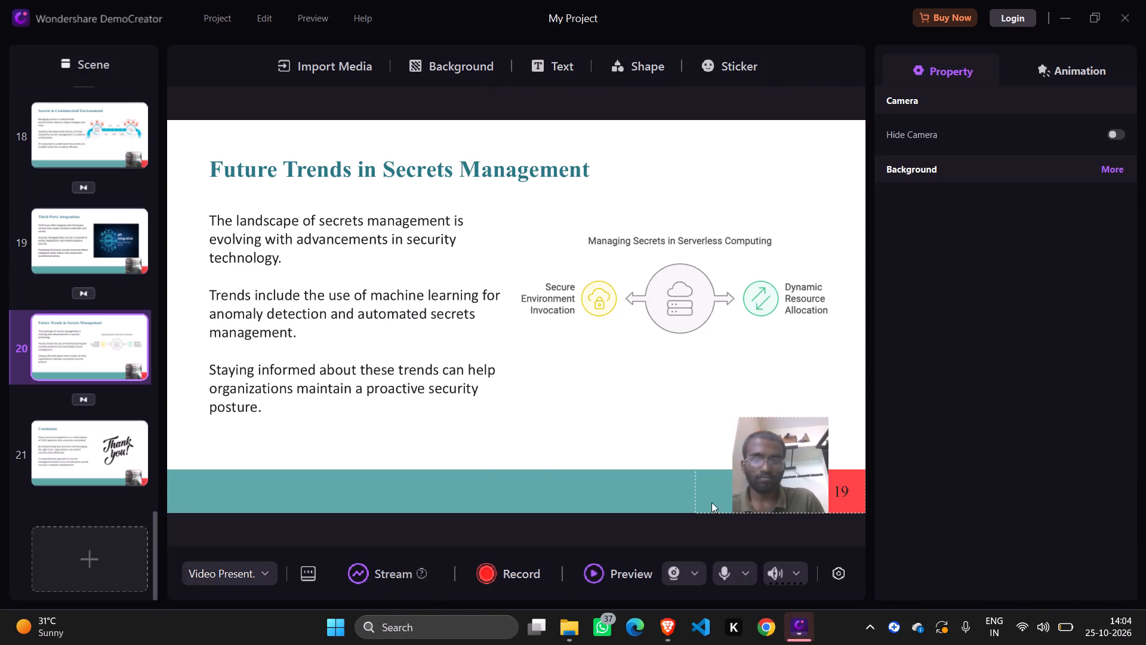
pyautogui.scroll(12, 66, 99)
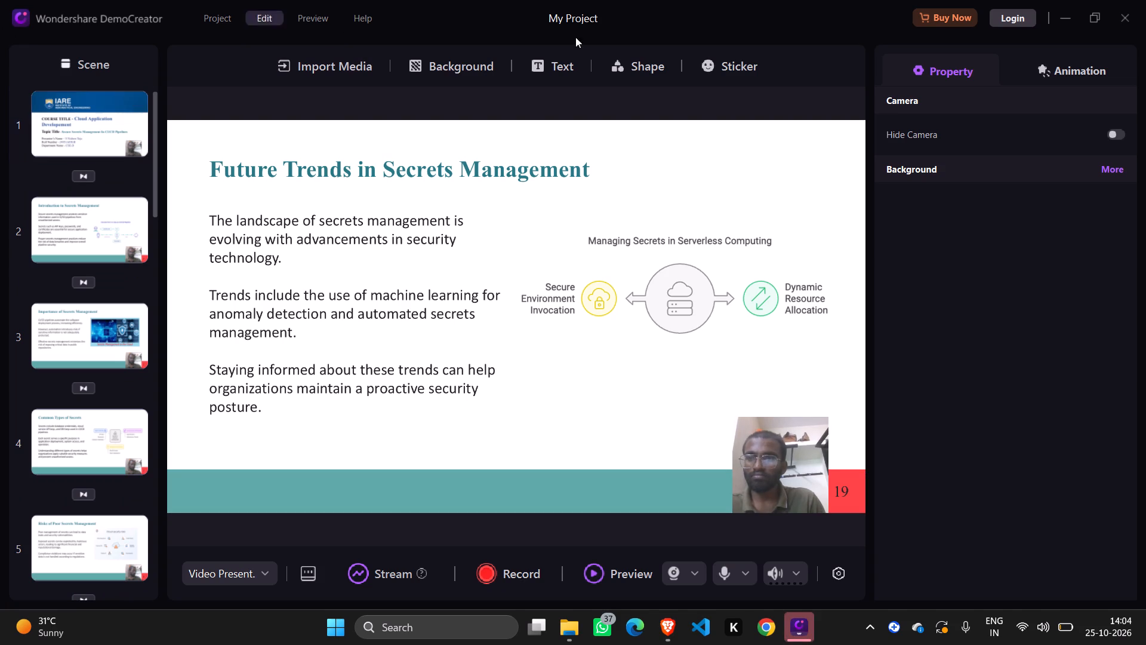
pyautogui.click(1121, 15)
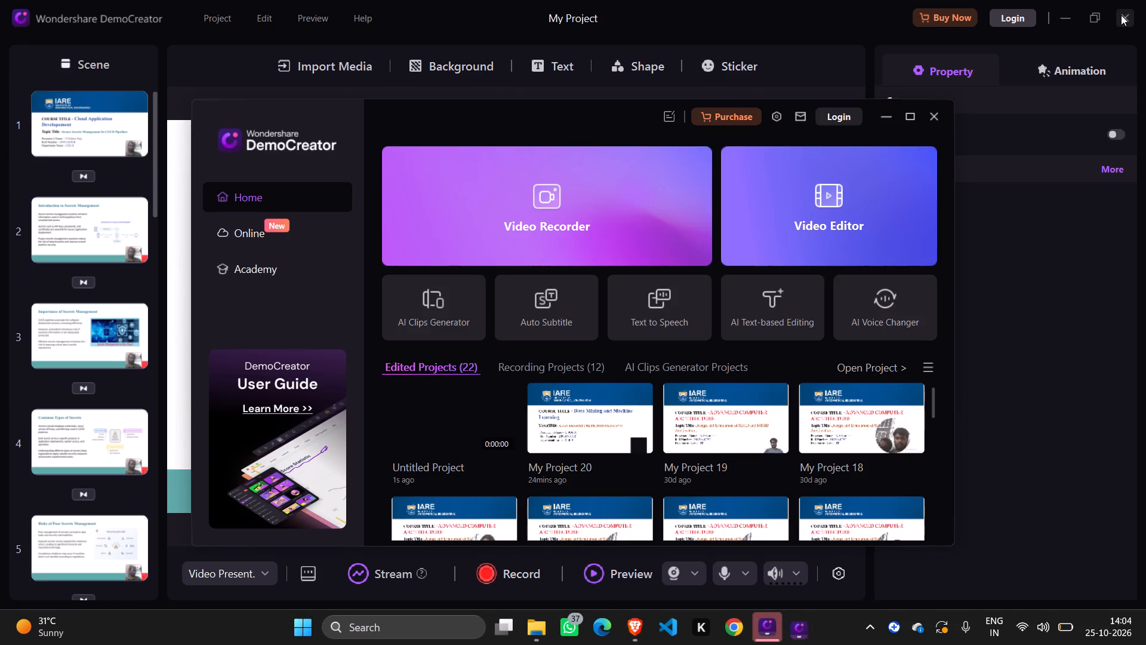
# Launch Video Presentation again from the Video Recorder on the home screen.
pyautogui.click(626, 179)
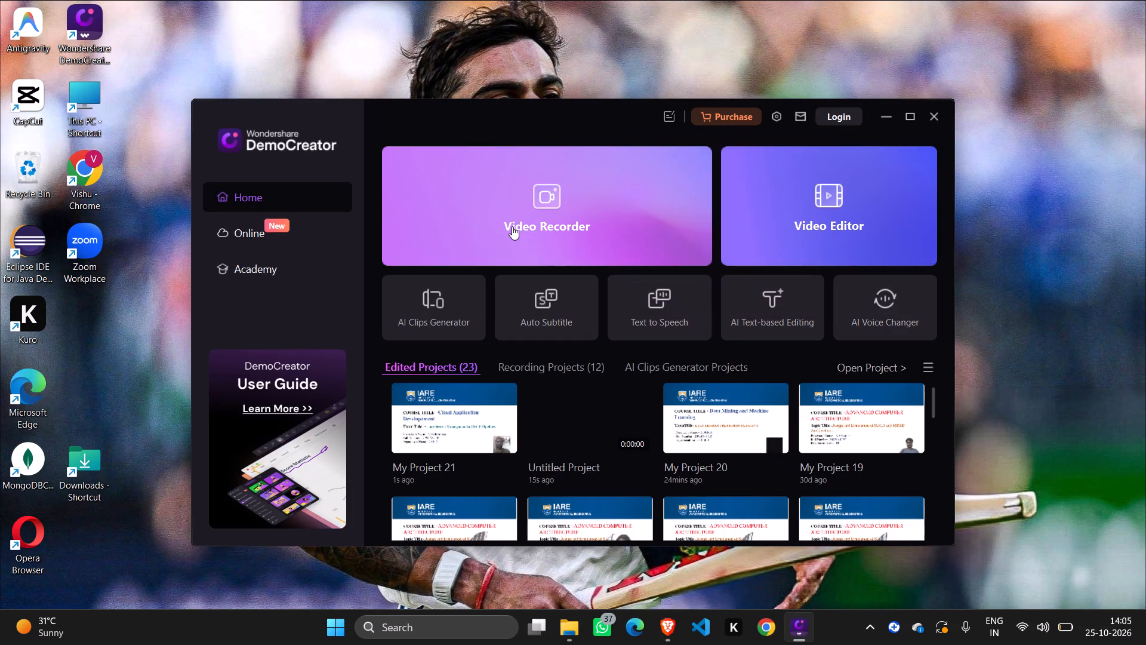
pyautogui.click(512, 226)
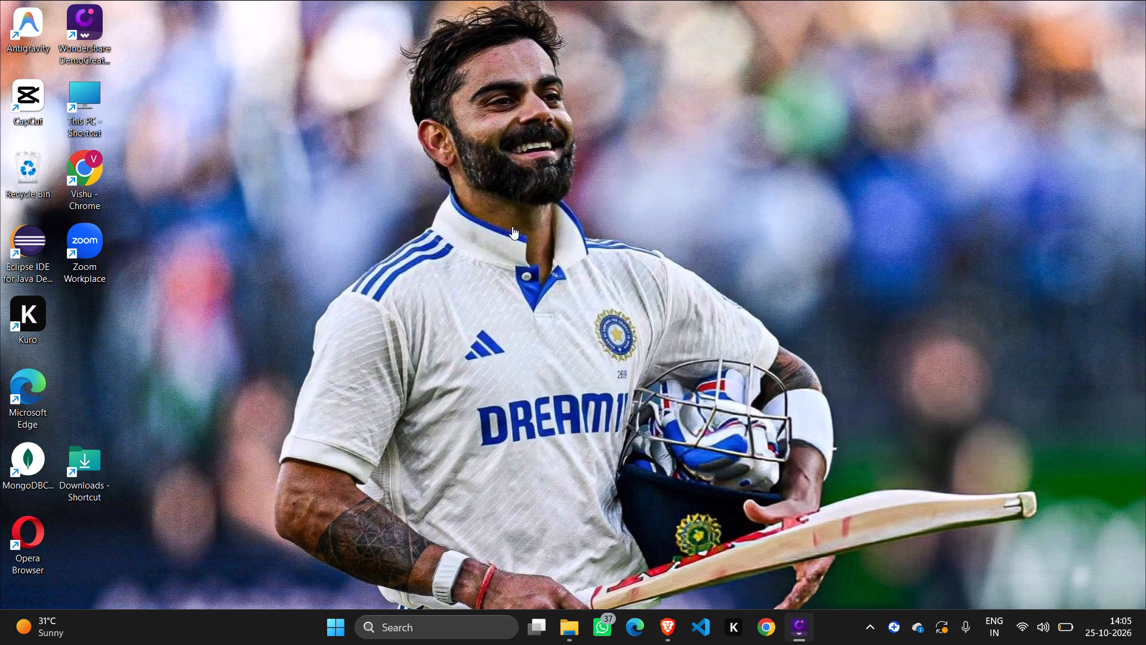
pyautogui.click(696, 309)
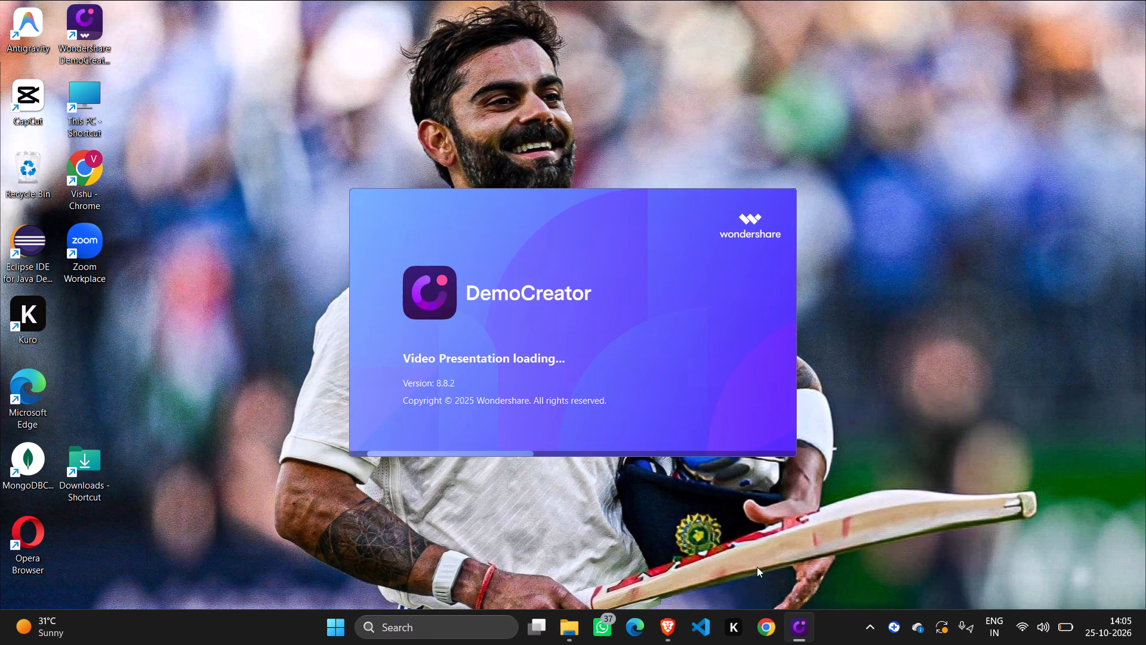
pyautogui.click(549, 379)
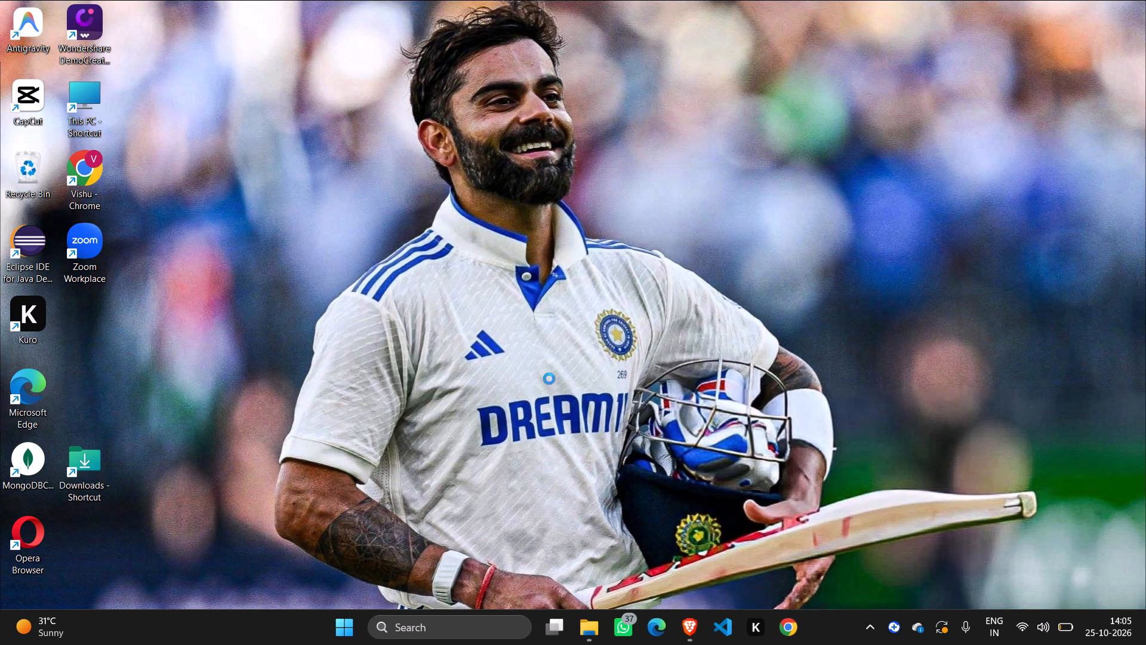